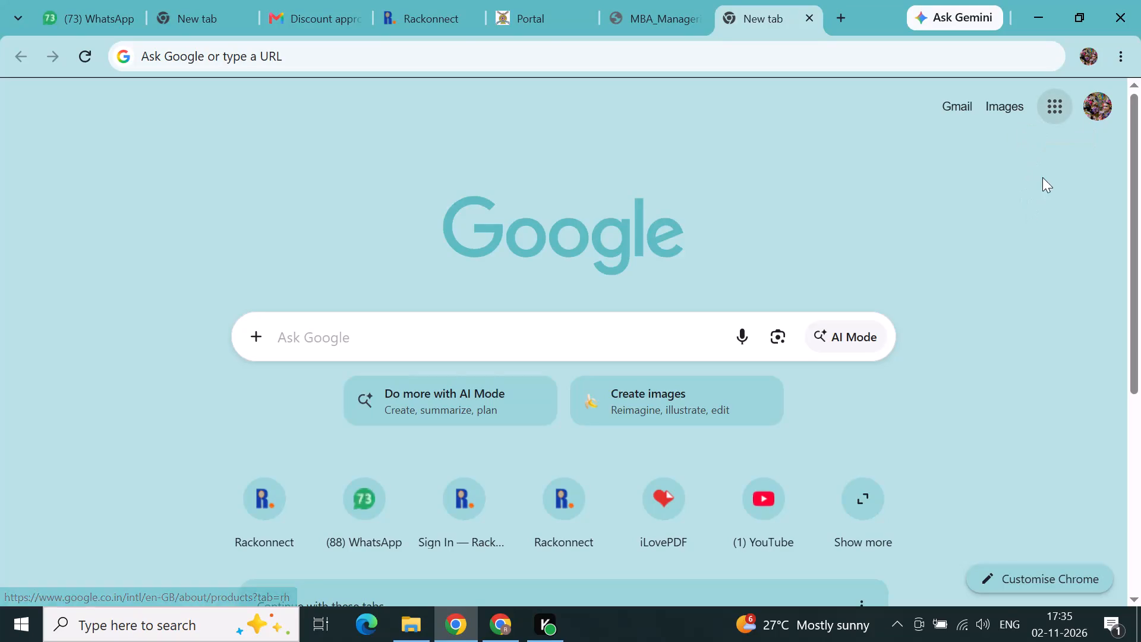
Open the spreadsheet "my reimbursement sheet" in Google Sheets.
{"action": "double_click", "coordinate": [1052, 104]}
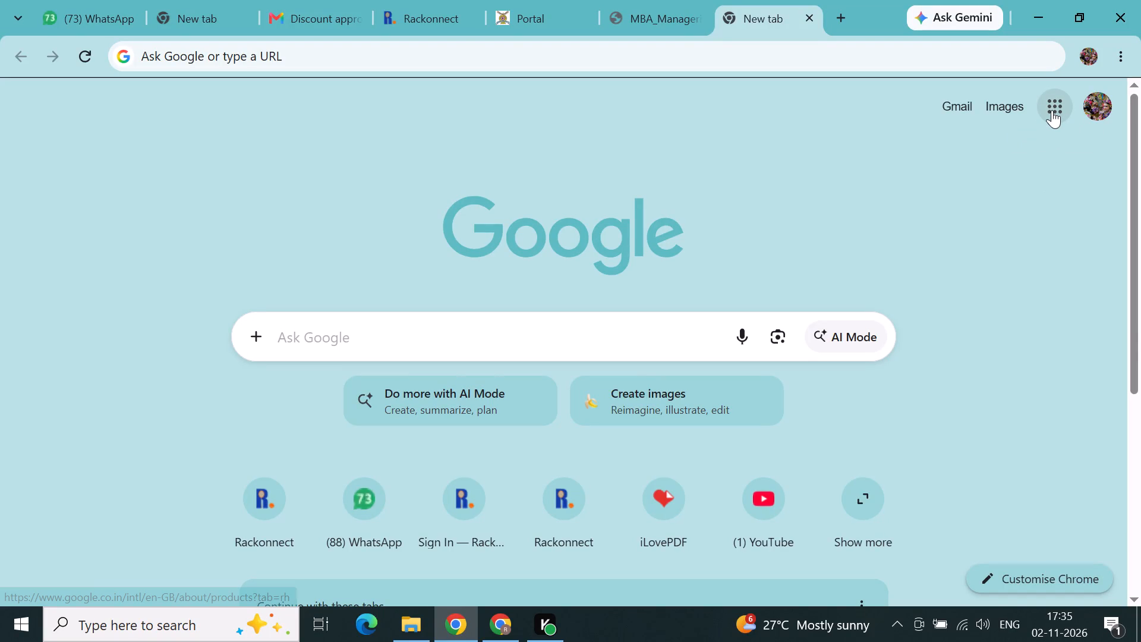
{"action": "double_click", "coordinate": [1052, 110]}
{"action": "double_click", "coordinate": [1052, 110]}
{"action": "double_click", "coordinate": [1052, 110]}
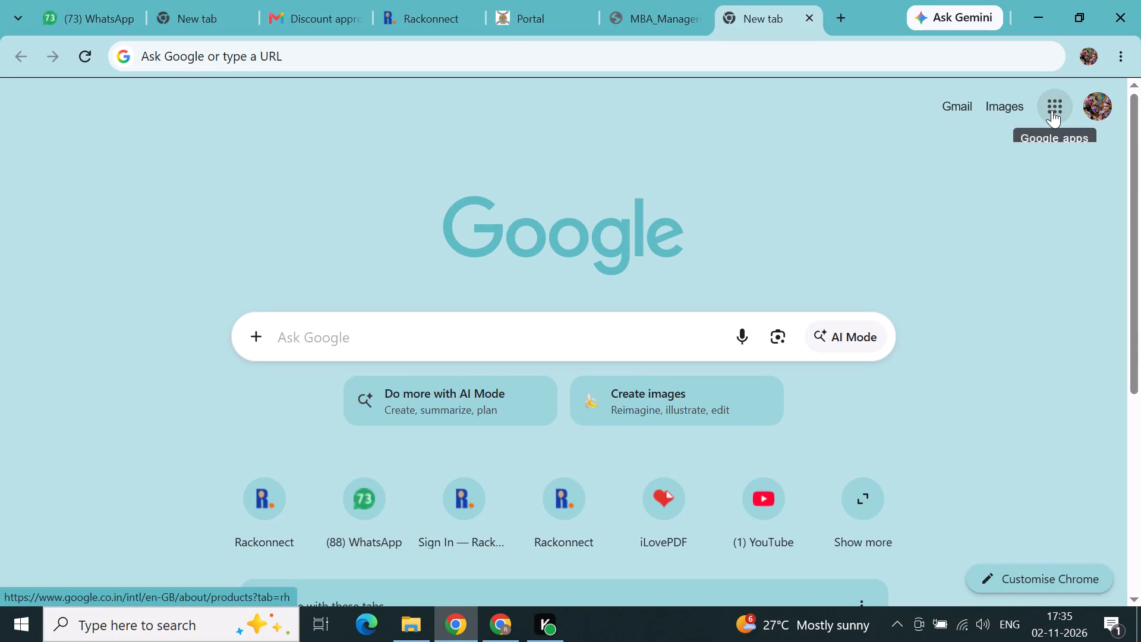
{"action": "triple_click", "coordinate": [1059, 107]}
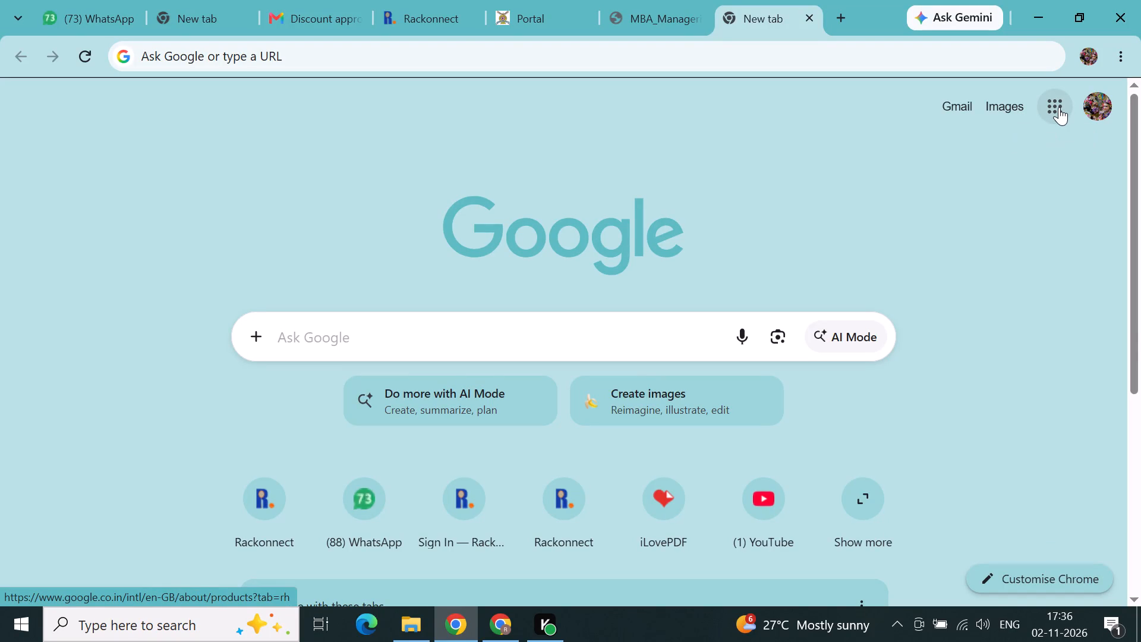
{"action": "double_click", "coordinate": [1059, 107]}
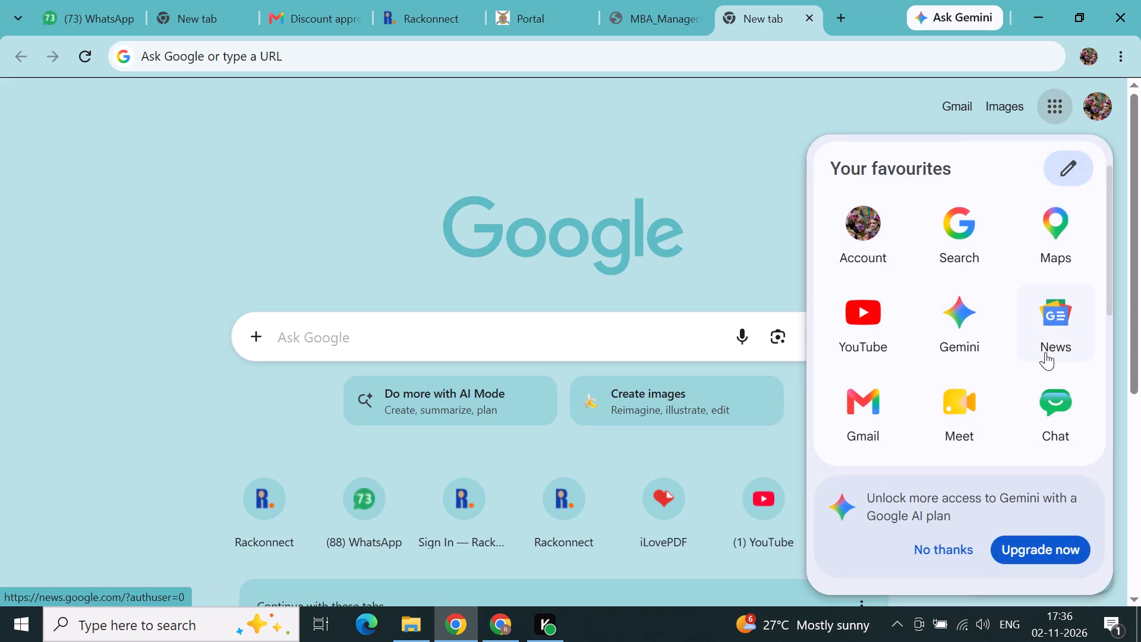
{"action": "scroll", "coordinate": [978, 354], "scroll_direction": "down", "scroll_amount": 2}
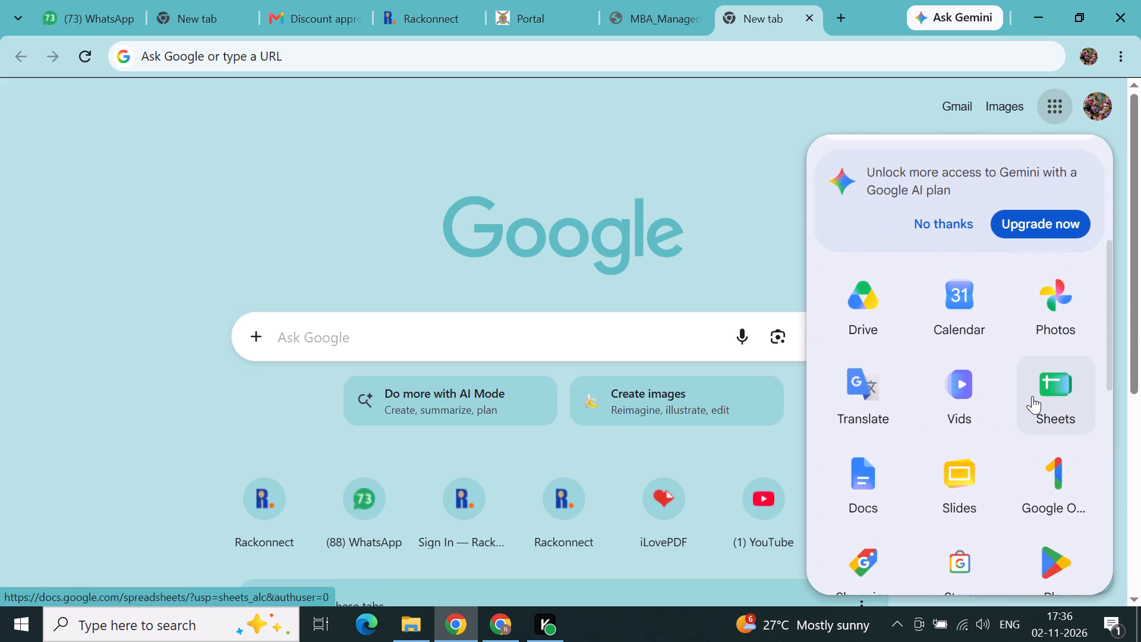
{"action": "left_click", "coordinate": [1033, 396]}
{"action": "double_click", "coordinate": [1033, 396]}
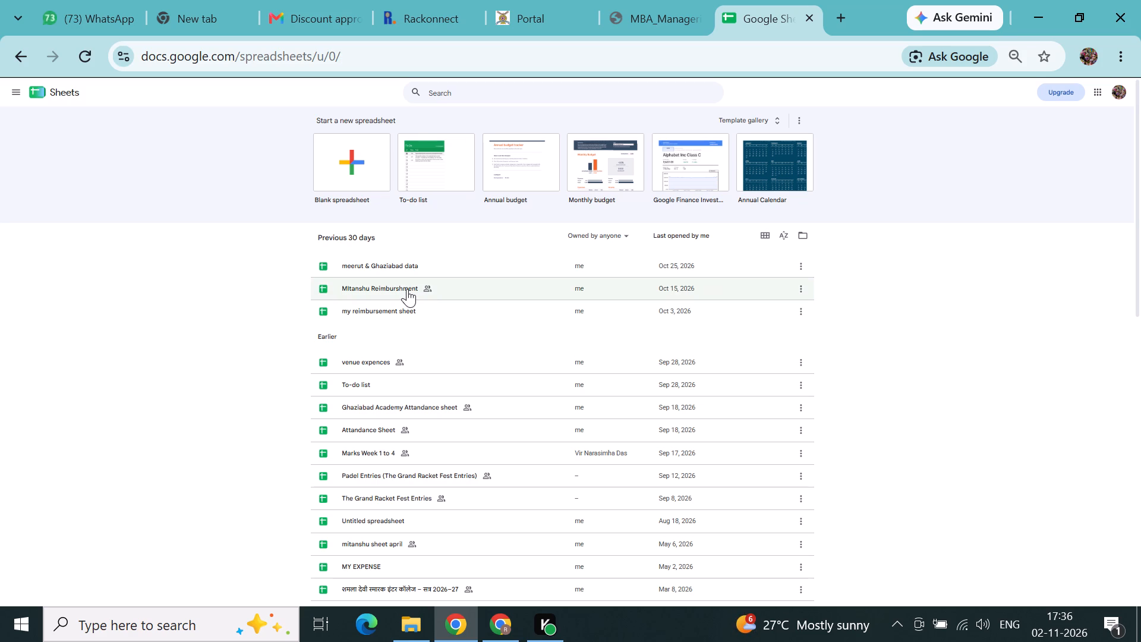
{"action": "left_click", "coordinate": [409, 311]}
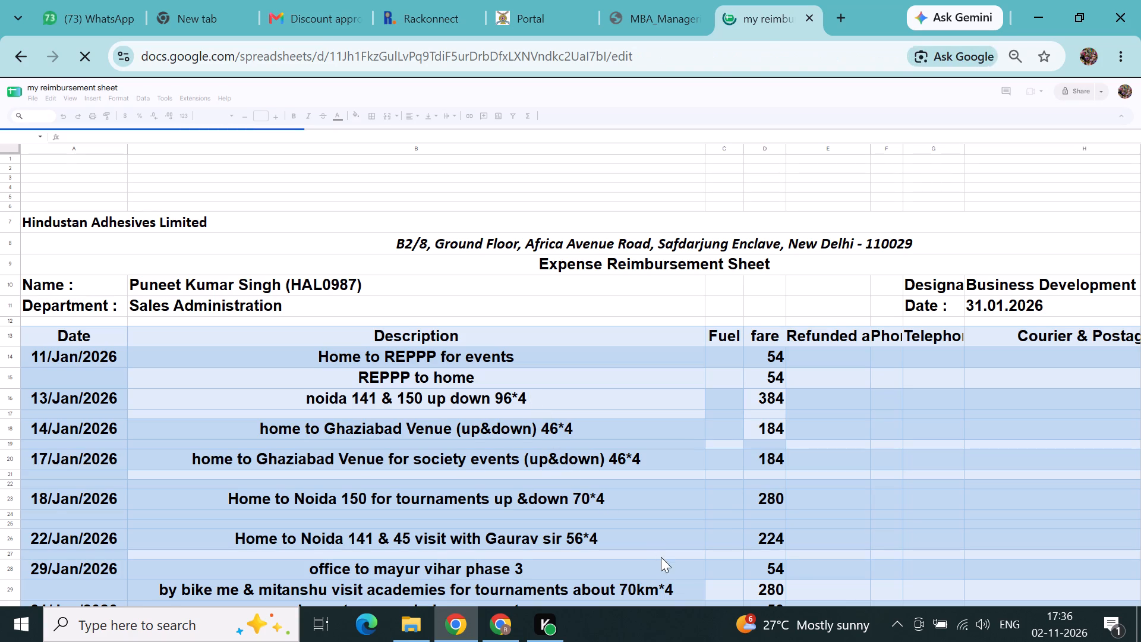
Duplicate the September 2026 sheet within the reimbursement spreadsheet.
{"action": "scroll", "coordinate": [681, 389], "scroll_direction": "down", "scroll_amount": 3}
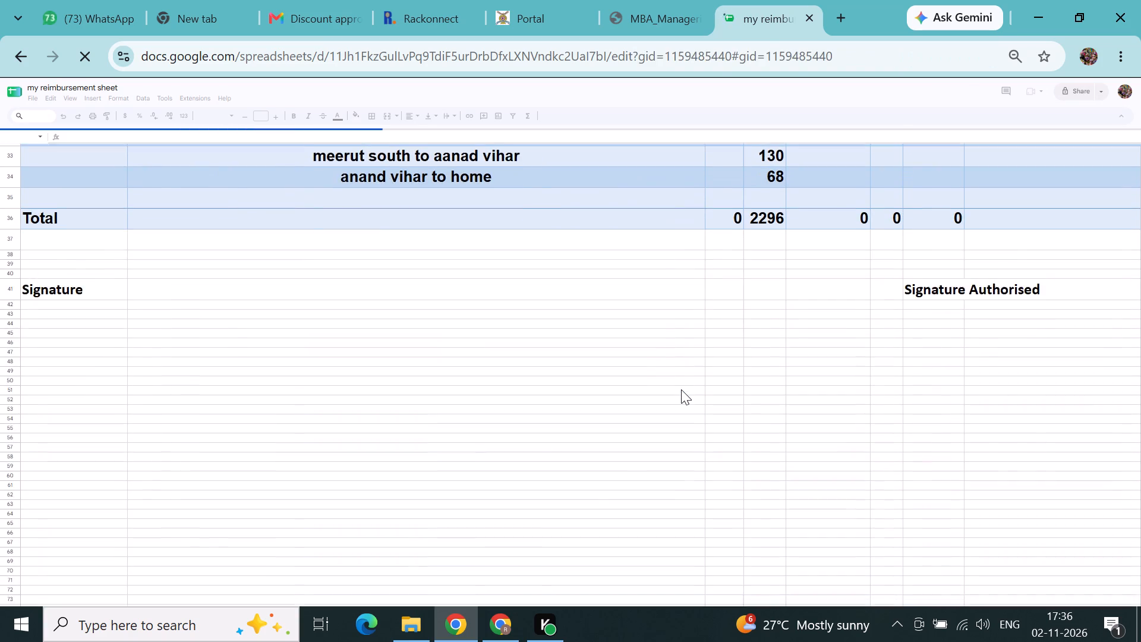
{"action": "scroll", "coordinate": [681, 389], "scroll_direction": "up", "scroll_amount": 3}
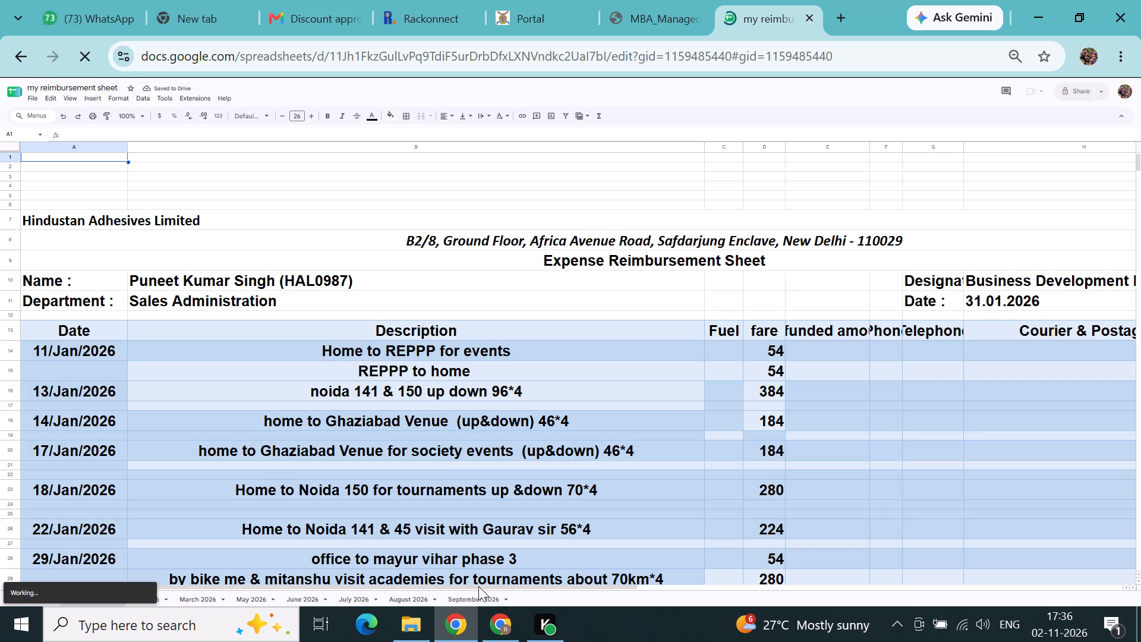
{"action": "left_click", "coordinate": [475, 597]}
{"action": "right_click", "coordinate": [475, 597]}
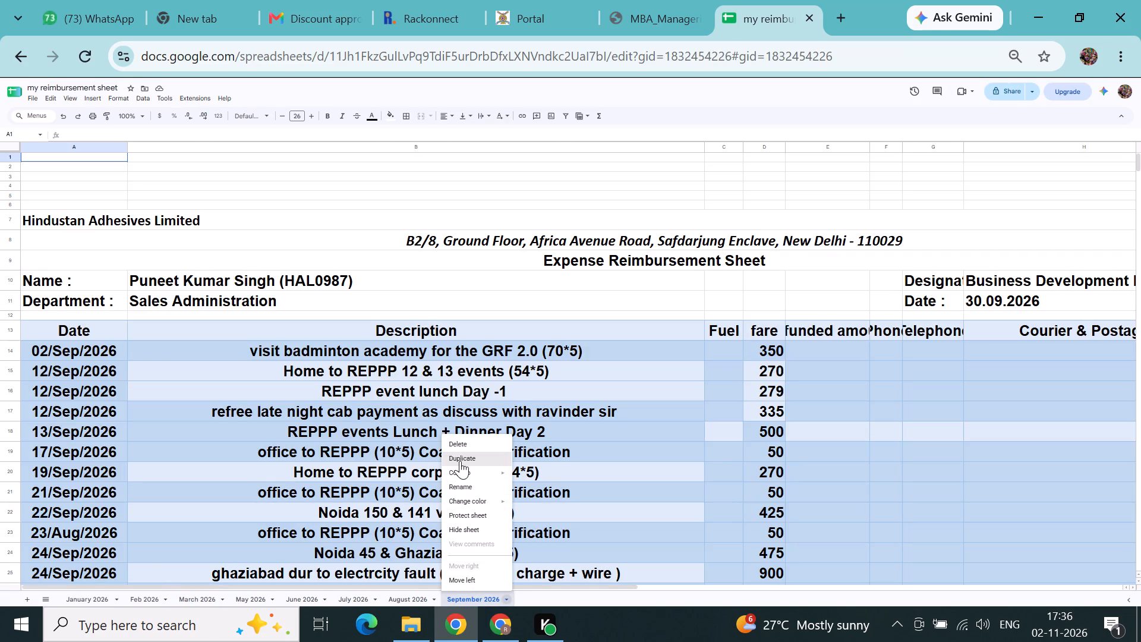
{"action": "left_click", "coordinate": [460, 461]}
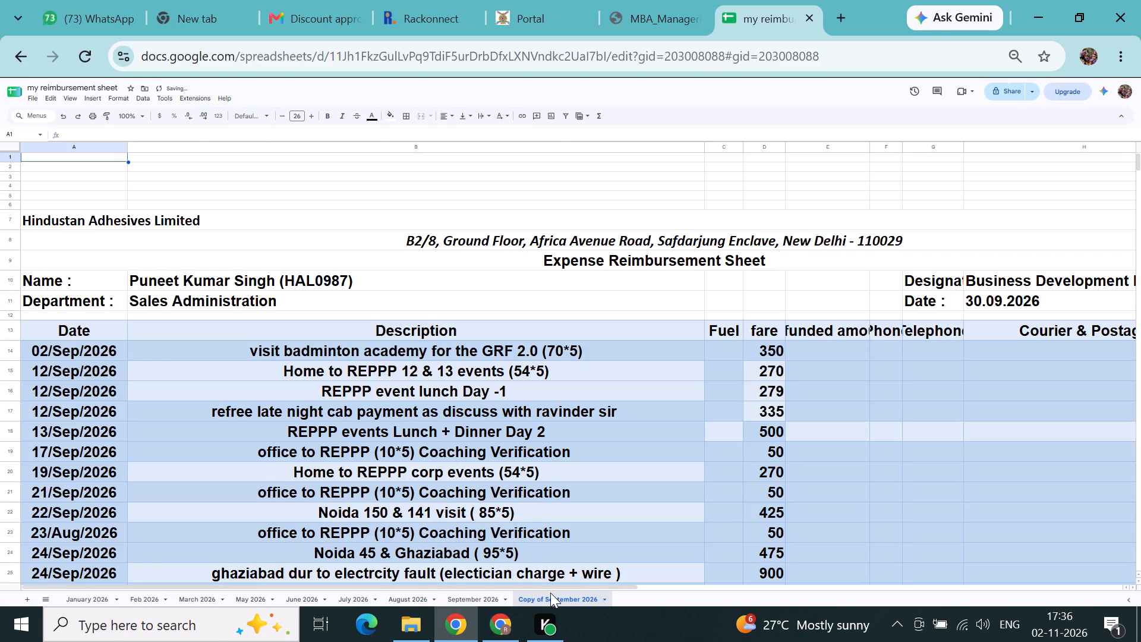
Rename the duplicated September sheet as "October 2026".
{"action": "double_click", "coordinate": [550, 599]}
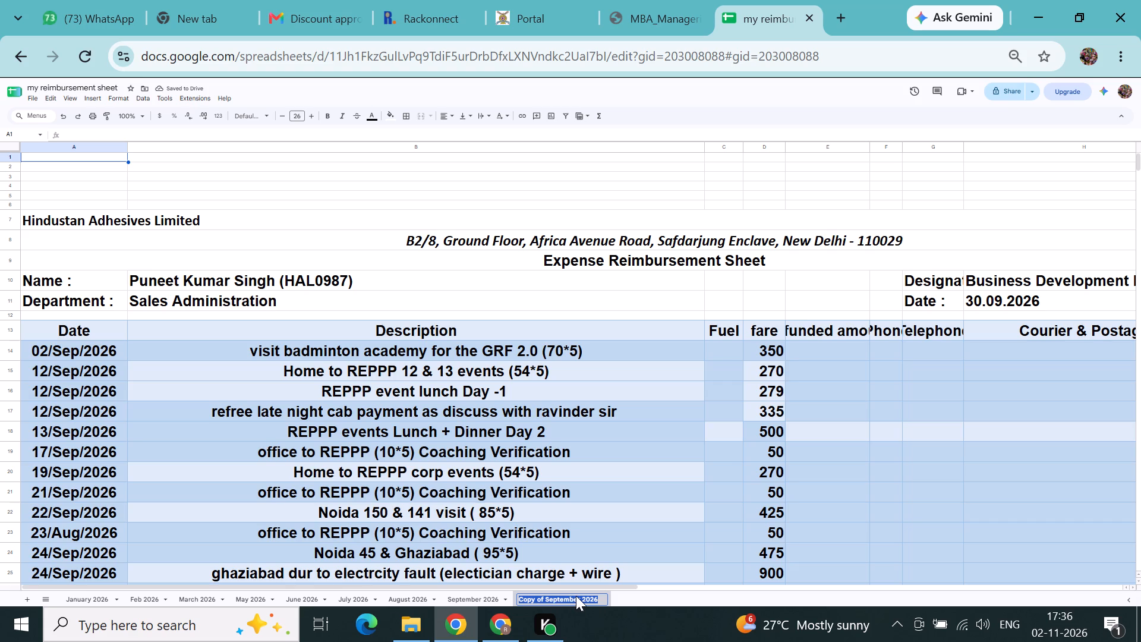
{"action": "left_click", "coordinate": [576, 596]}
{"action": "left_click", "coordinate": [582, 600]}
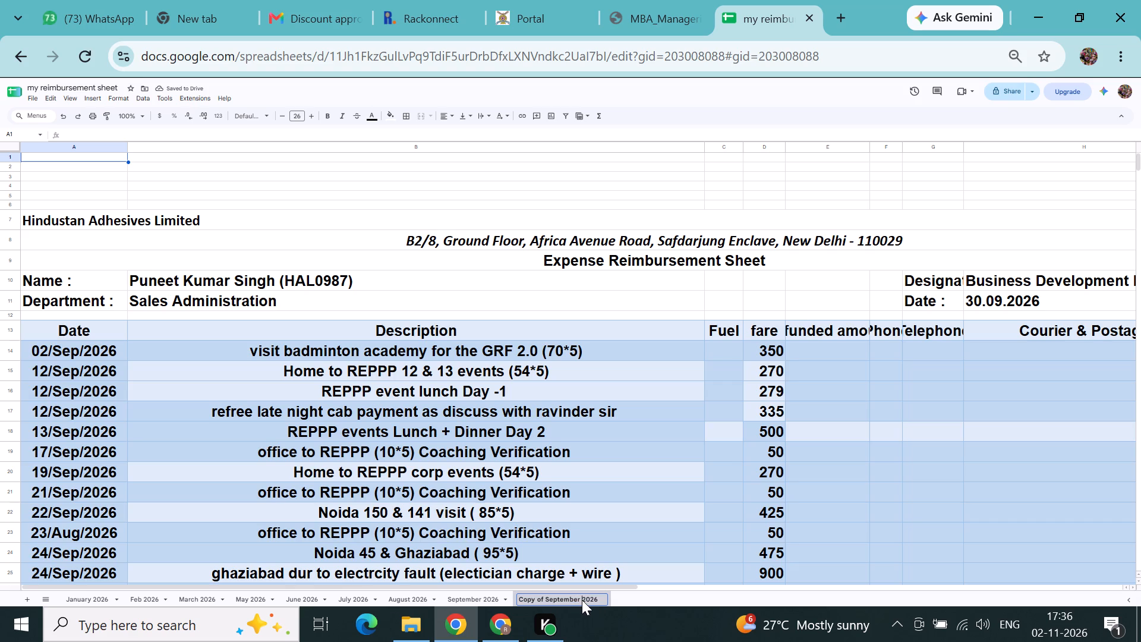
{"action": "key", "text": "BackSpace"}
{"action": "key", "text": "BackSpace"}
{"action": "key", "text": "BackSpace"}
{"action": "key", "text": "BackSpace"}
{"action": "key", "text": "BackSpace"}
{"action": "key", "text": "BackSpace"}
{"action": "key", "text": "BackSpace"}
{"action": "key", "text": "BackSpace"}
{"action": "key", "text": "BackSpace"}
{"action": "key", "text": "BackSpace"}
{"action": "key", "text": "BackSpace"}
{"action": "key", "text": "BackSpace"}
{"action": "key", "text": "BackSpace"}
{"action": "key", "text": "BackSpace"}
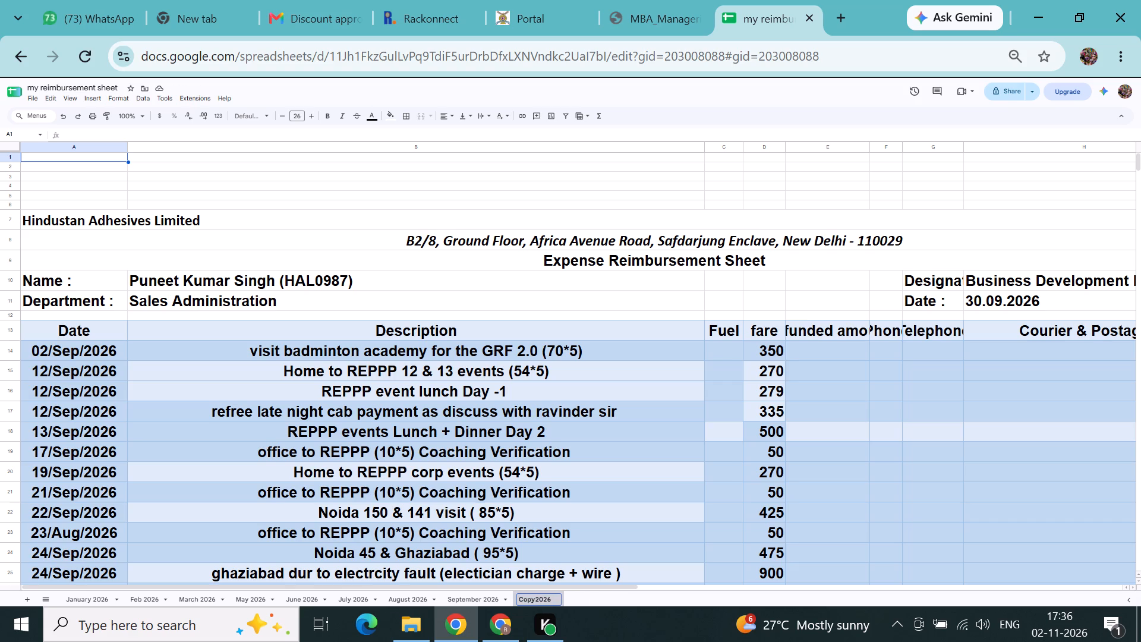
{"action": "key", "text": "BackSpace"}
{"action": "key", "text": "BackSpace"}
{"action": "key", "text": "BackSpace"}
{"action": "key", "text": "BackSpace"}
{"action": "type", "text": "October"}
{"action": "key", "text": "space"}
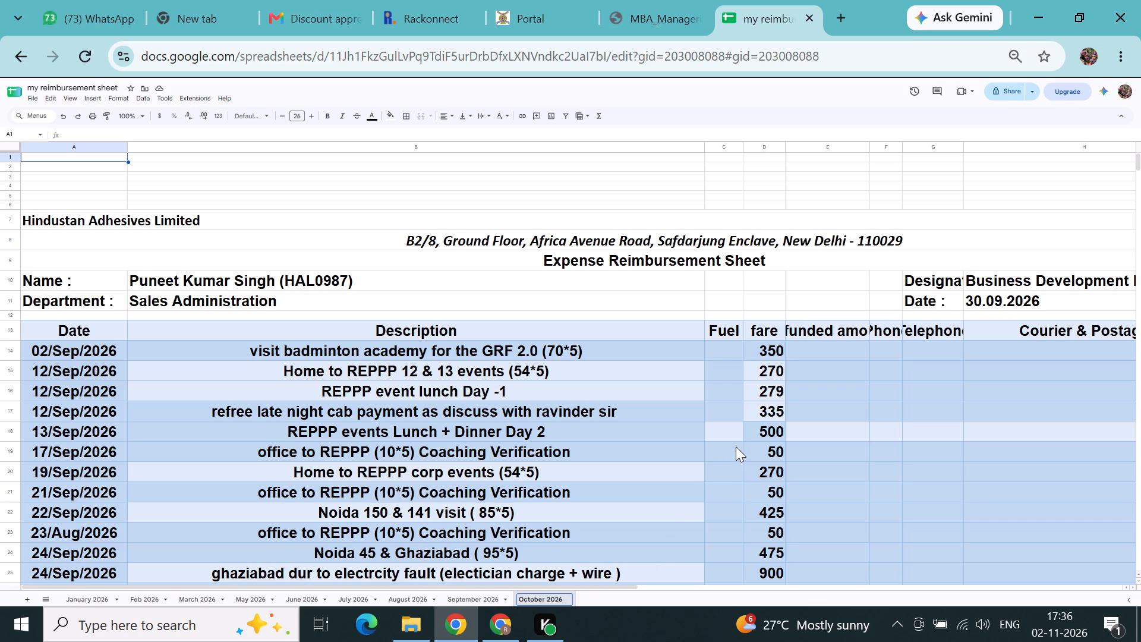
{"action": "left_click", "coordinate": [736, 446]}
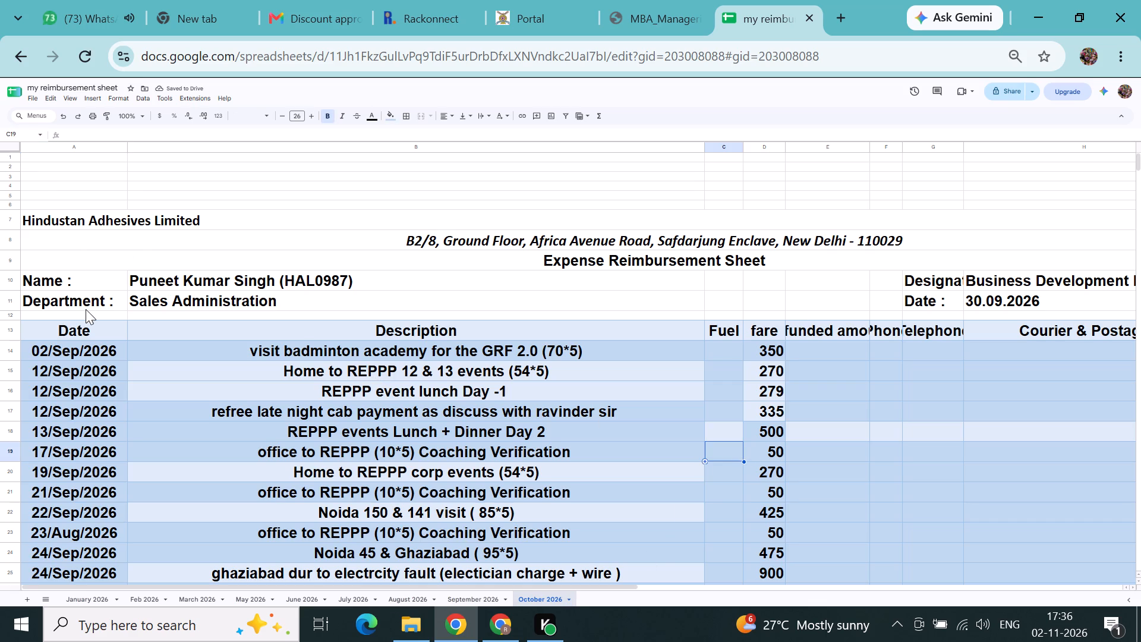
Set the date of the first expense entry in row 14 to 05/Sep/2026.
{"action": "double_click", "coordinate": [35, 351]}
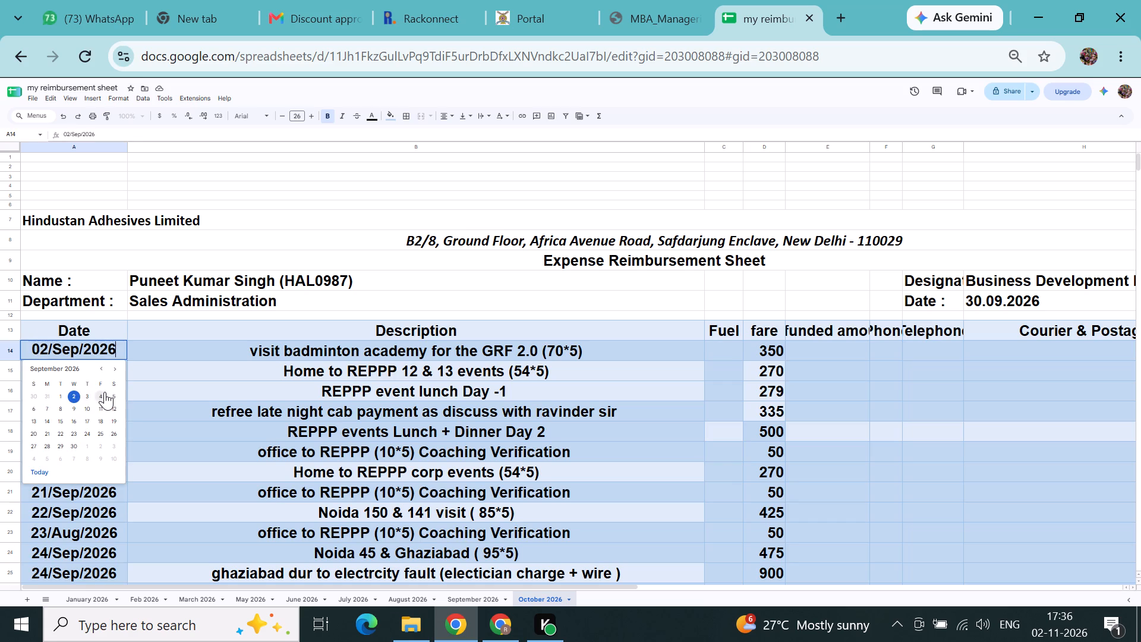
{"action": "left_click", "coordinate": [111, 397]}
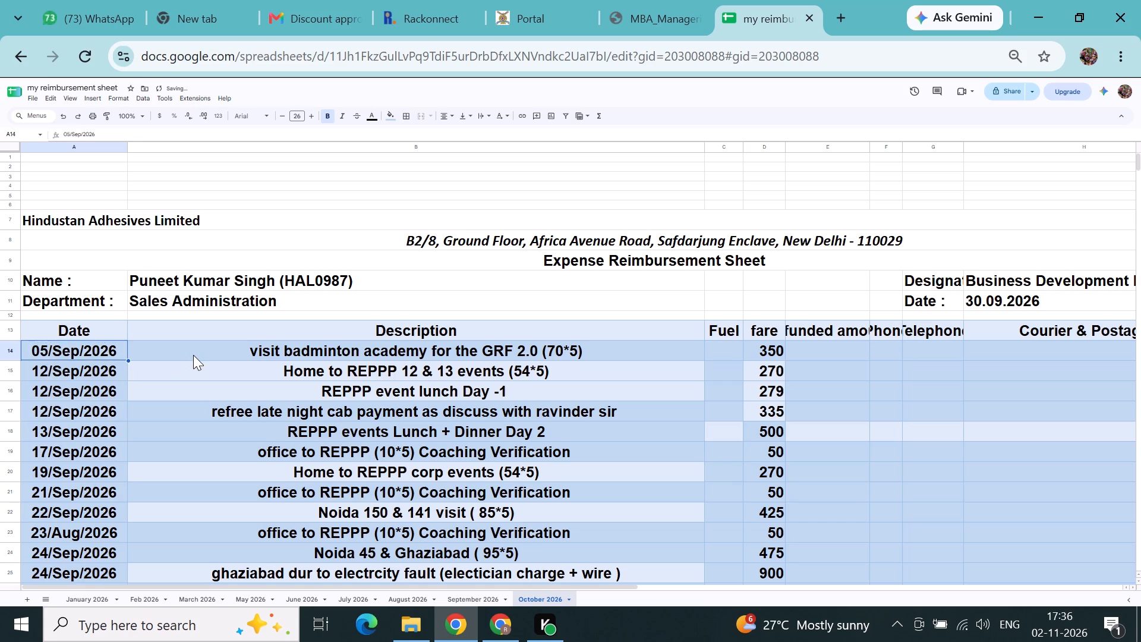
Replace the first entry's description in row 14 with "Office to Indirapuram For Shuttle test 35*5".
{"action": "left_click", "coordinate": [194, 355]}
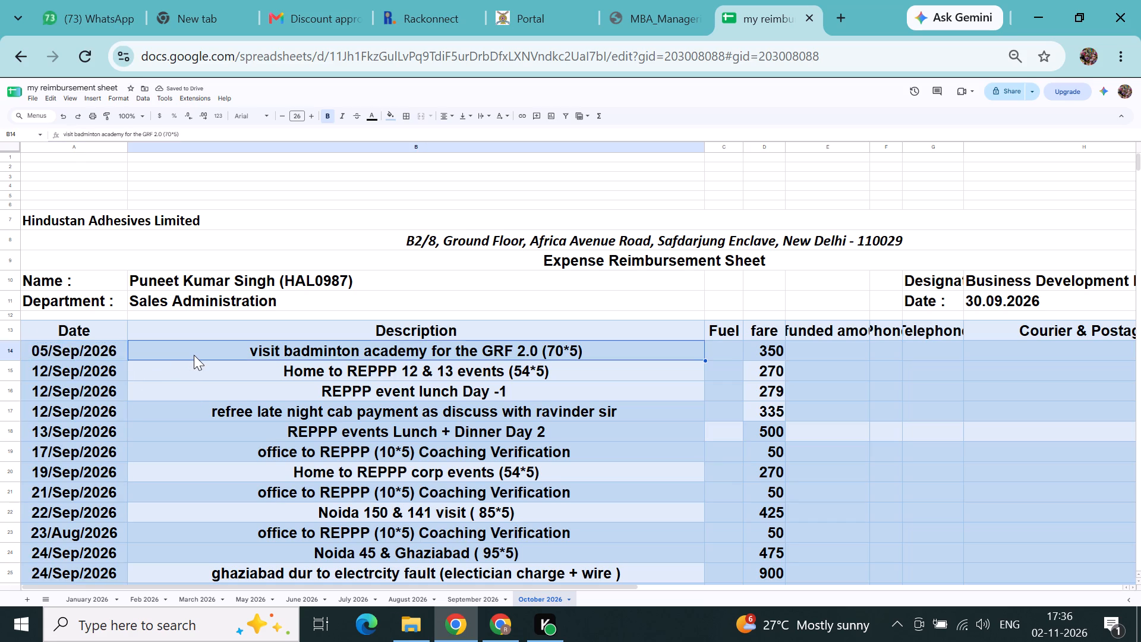
{"action": "type", "text": "Ofii"}
{"action": "type", "text": "ce"}
{"action": "key", "text": "BackSpace"}
{"action": "key", "text": "BackSpace"}
{"action": "key", "text": "BackSpace"}
{"action": "key", "text": "BackSpace"}
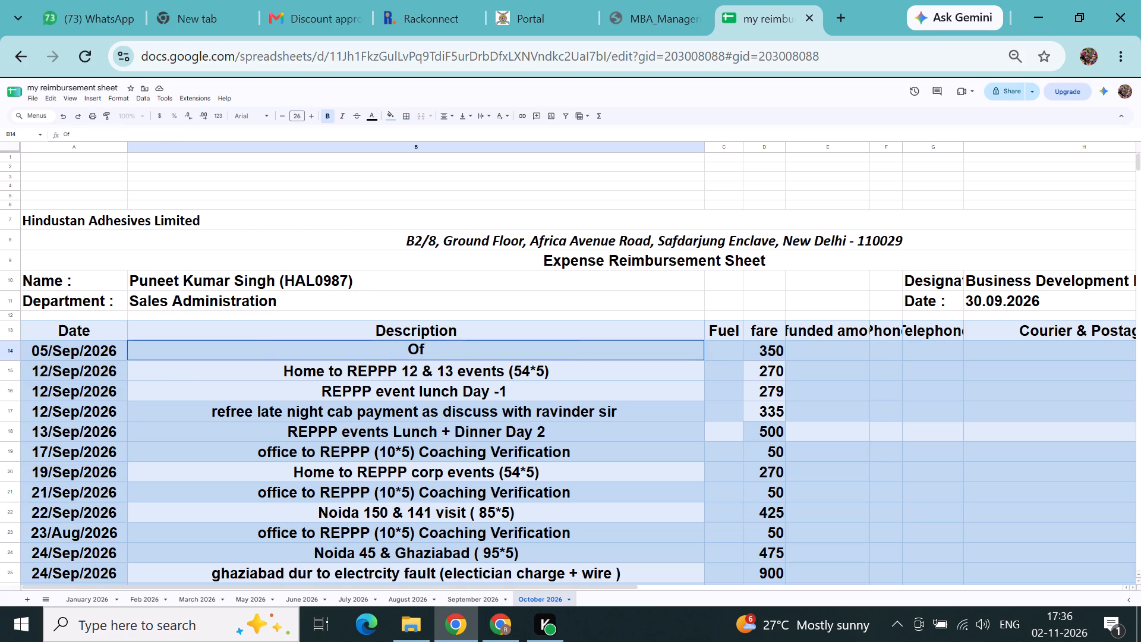
{"action": "type", "text": "fice"}
{"action": "key", "text": "space"}
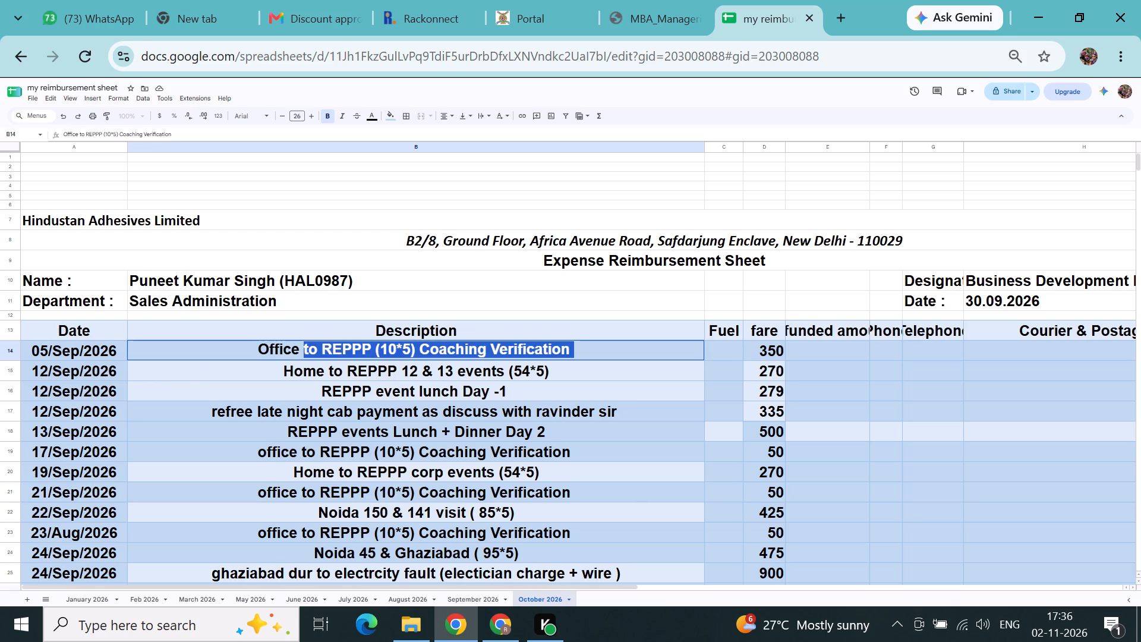
{"action": "type", "text": "to"}
{"action": "key", "text": "space"}
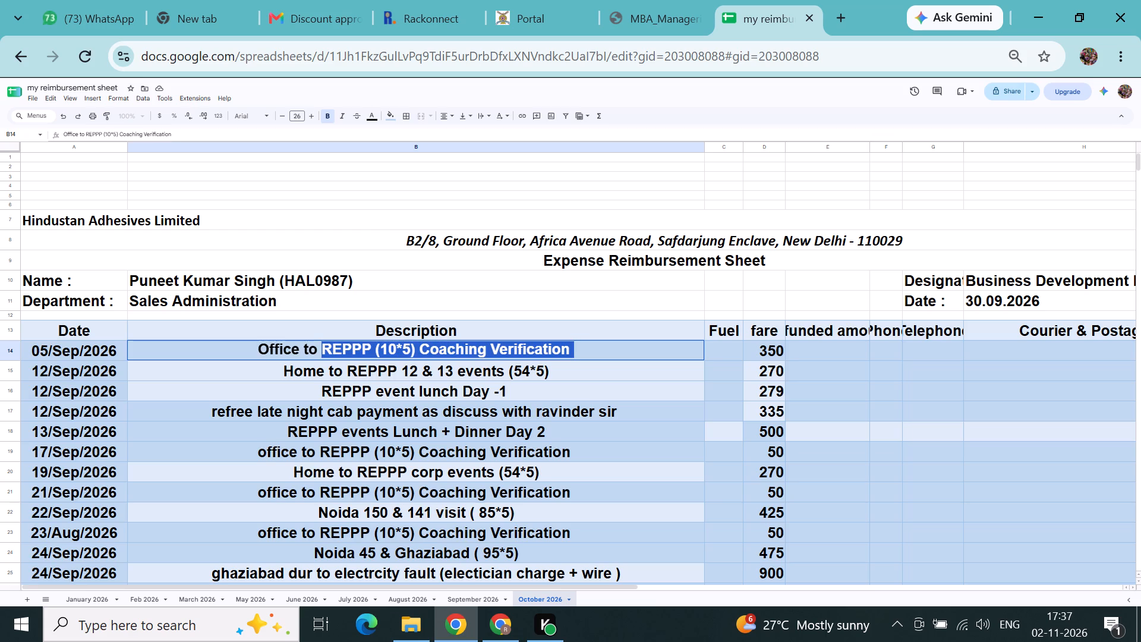
{"action": "type", "text": "Indirap"}
{"action": "key", "text": "BackSpace"}
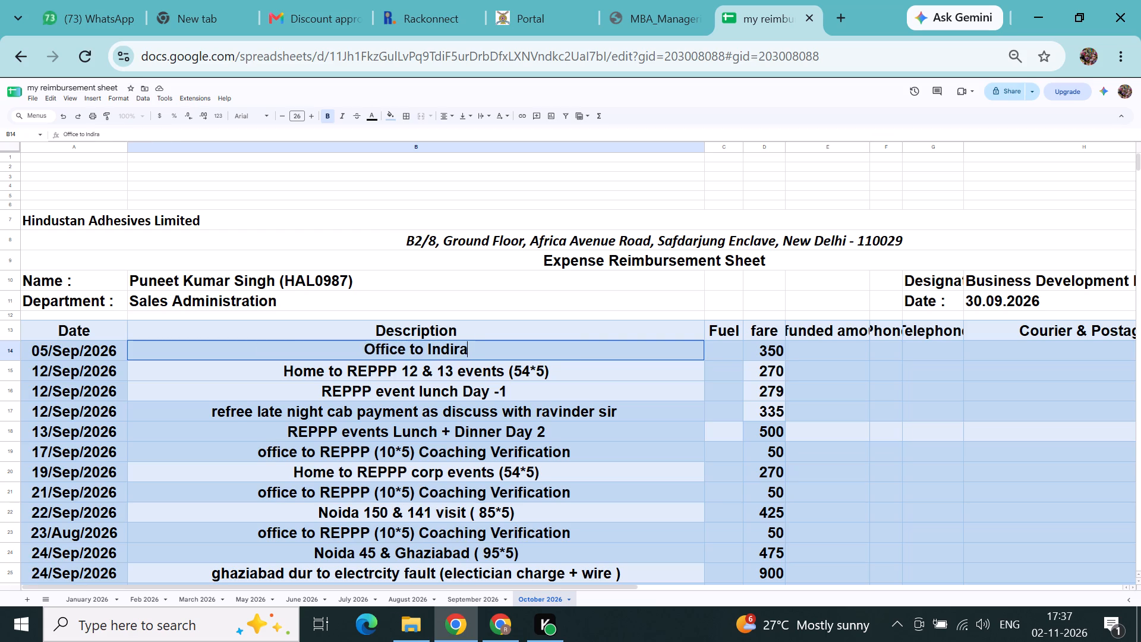
{"action": "type", "text": "puram"}
{"action": "key", "text": "space"}
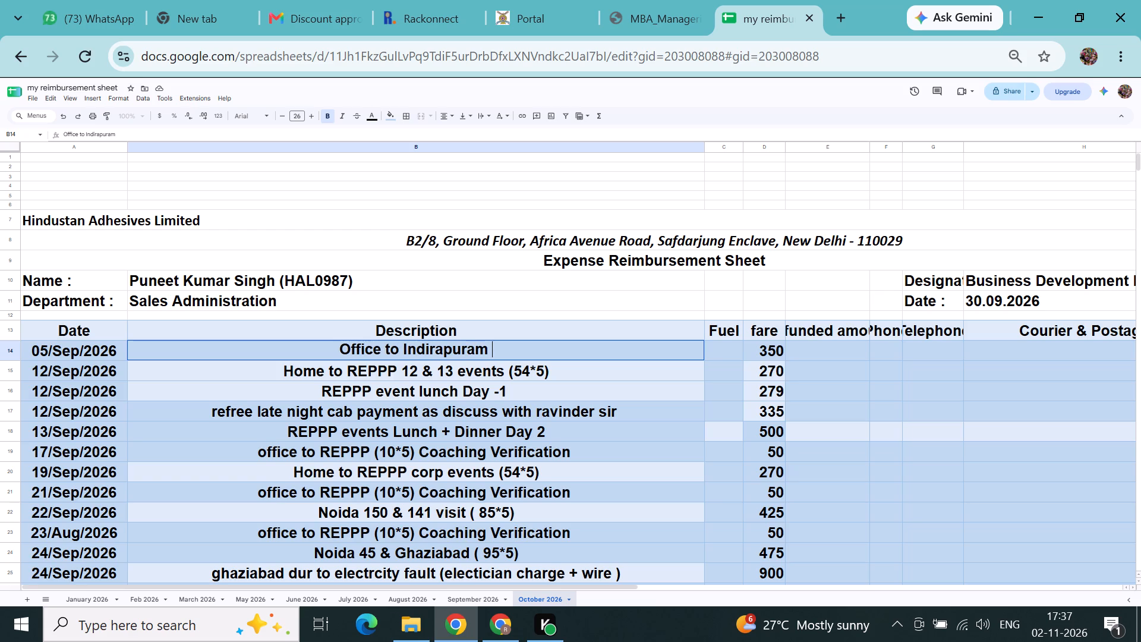
{"action": "type", "text": "For"}
{"action": "key", "text": "space"}
{"action": "type", "text": "Shutt"}
{"action": "type", "text": "le test"}
{"action": "key", "text": "space"}
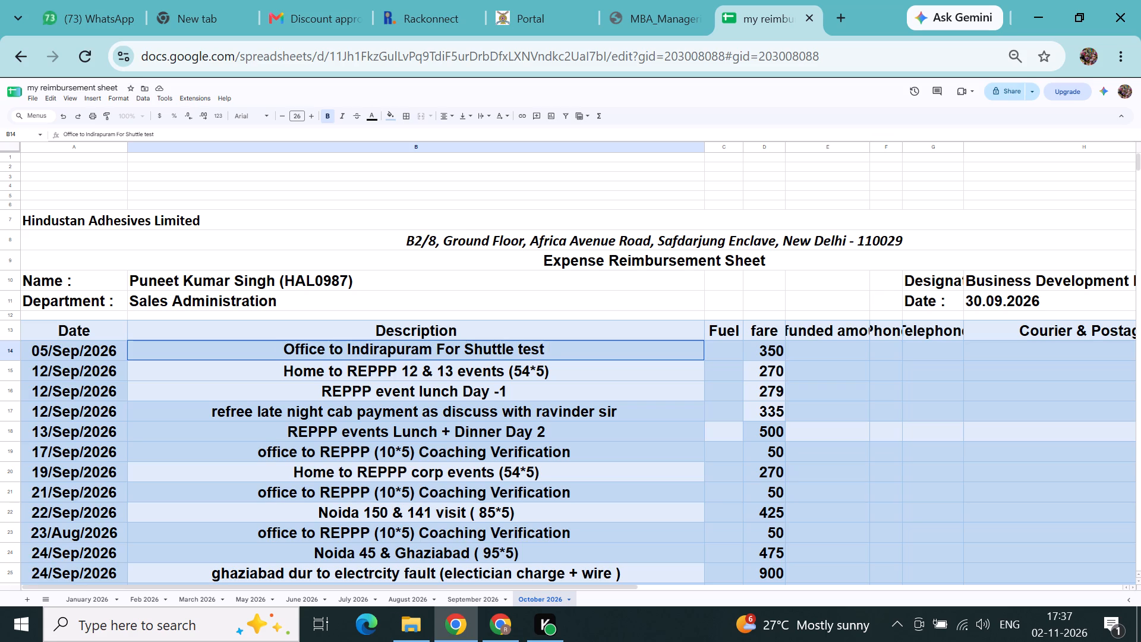
{"action": "type", "text": "35"}
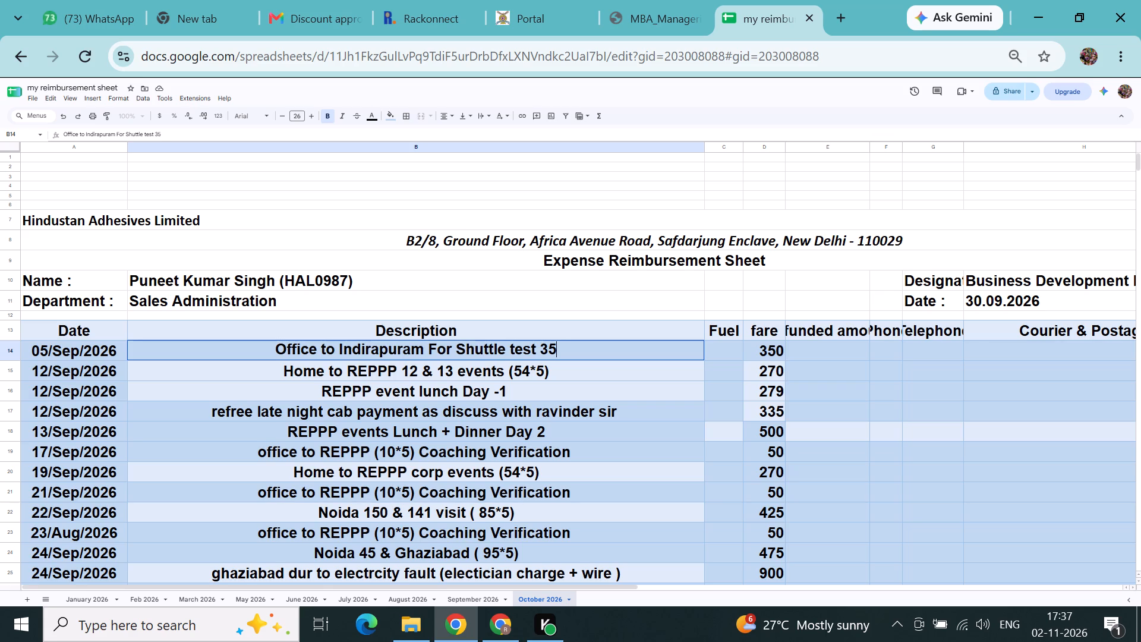
{"action": "key", "text": "shift+asterisk"}
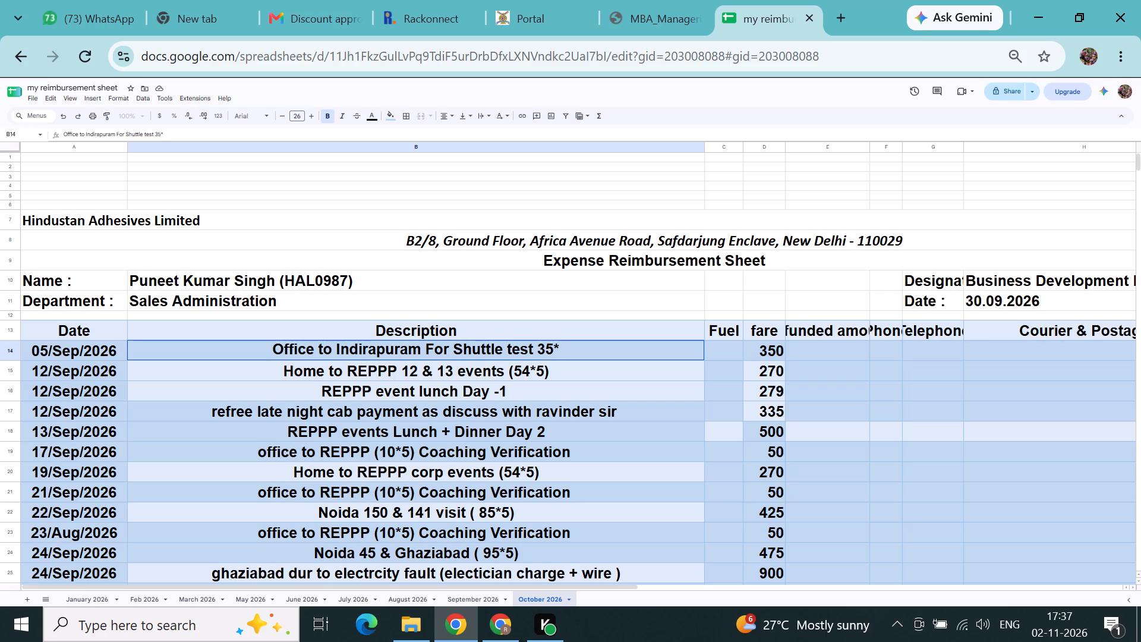
{"action": "key", "text": "5"}
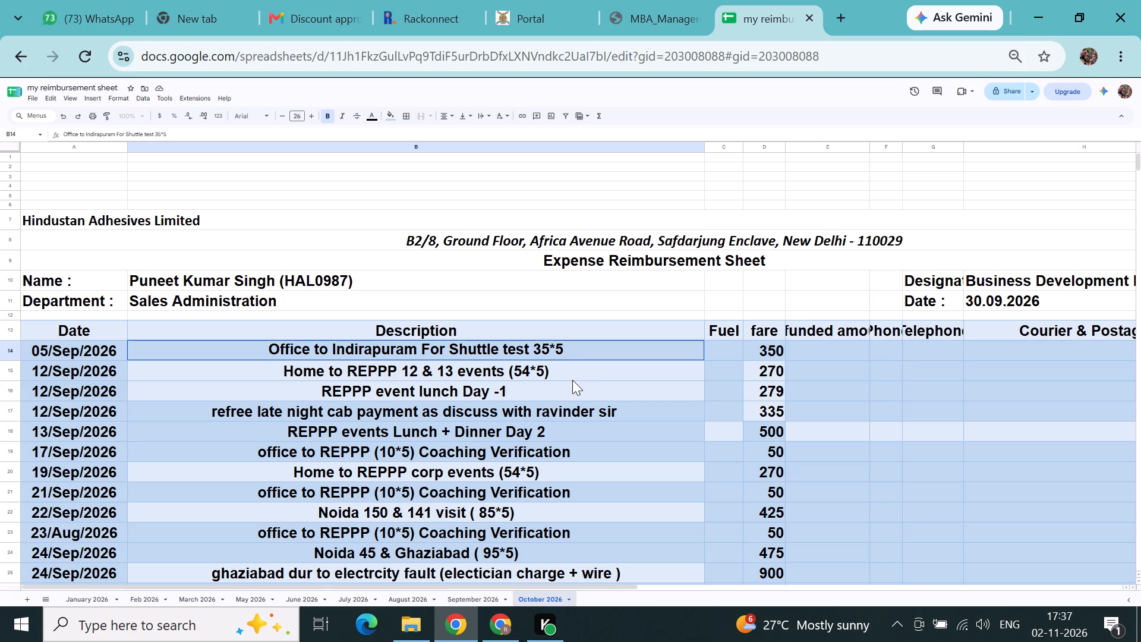
Set the fare of the first expense entry in row 14 to 175.
{"action": "left_click", "coordinate": [761, 354]}
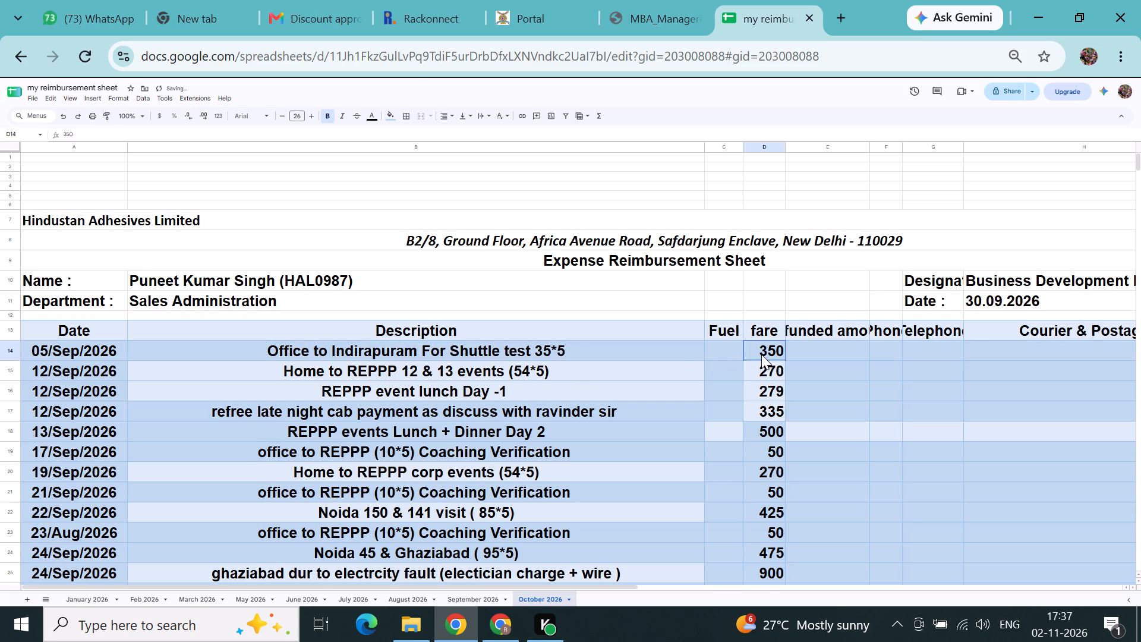
{"action": "key", "text": "BackSpace"}
{"action": "type", "text": "175"}
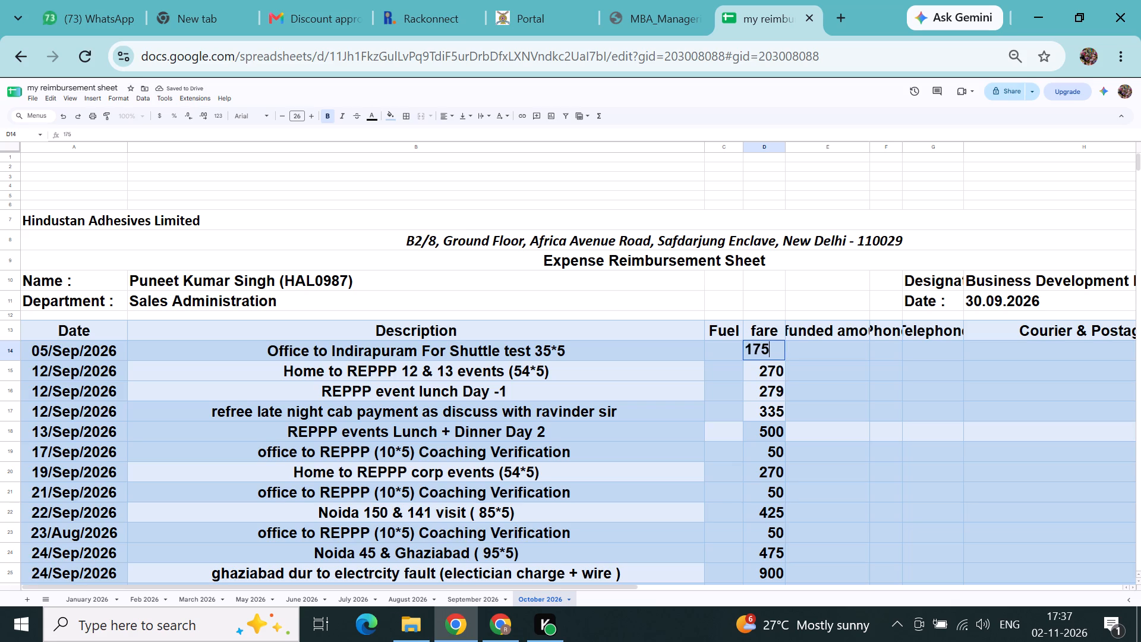
{"action": "key", "text": "Down"}
{"action": "key", "text": "Left"}
{"action": "key", "text": "Left"}
{"action": "key", "text": "Left"}
{"action": "key", "text": "Right"}
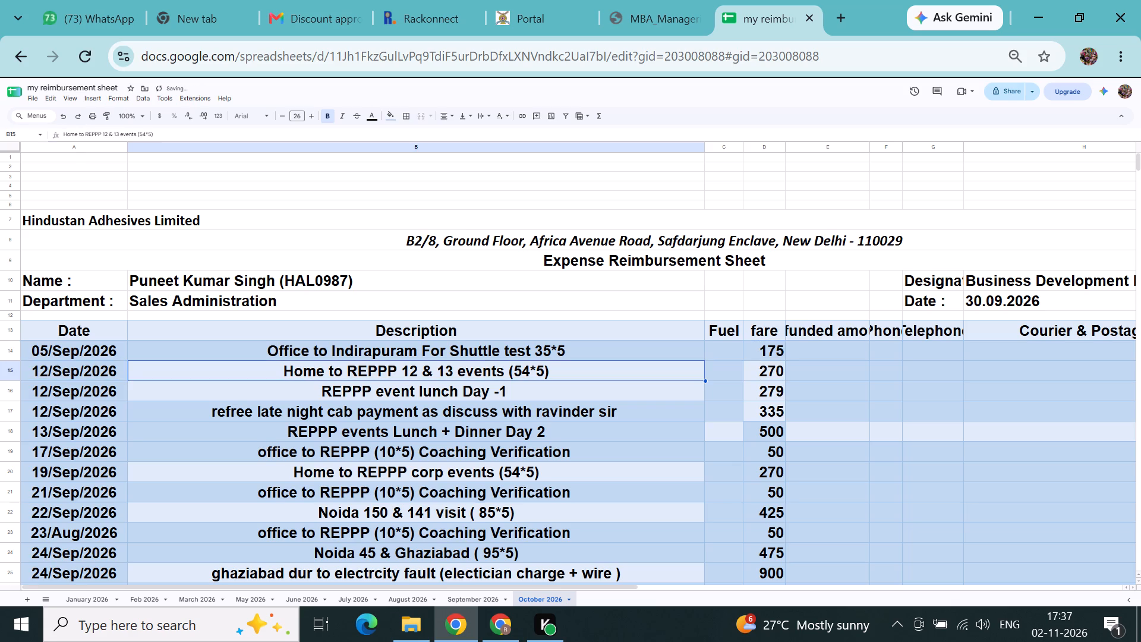
Set the date of the first expense entry in row 14 to 05/Oct/2026.
{"action": "double_click", "coordinate": [78, 349]}
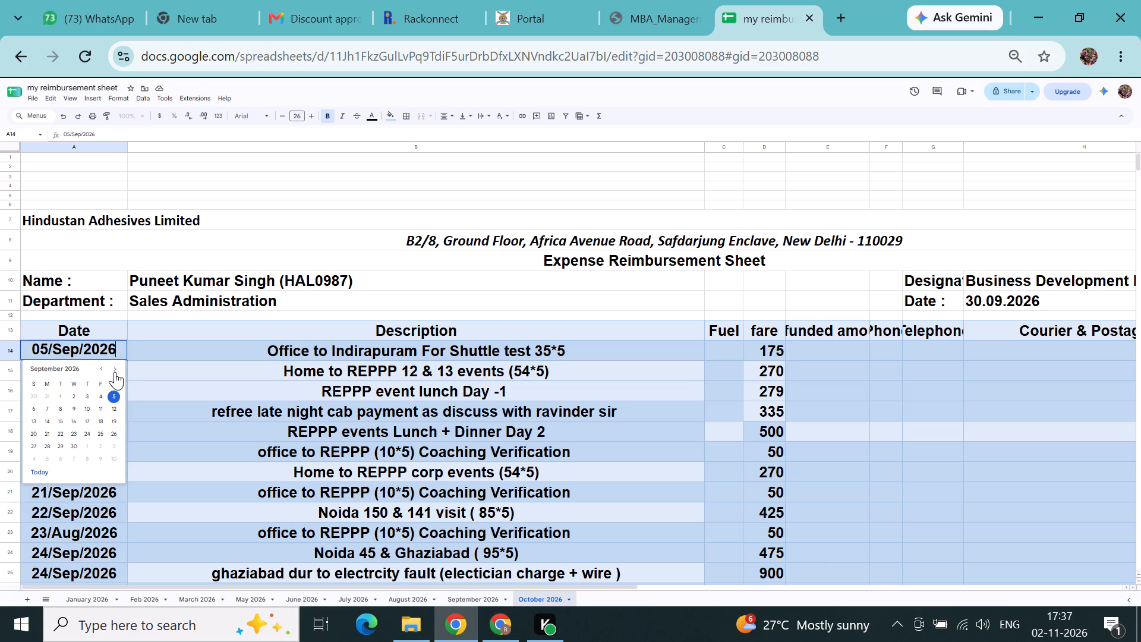
{"action": "left_click", "coordinate": [115, 371]}
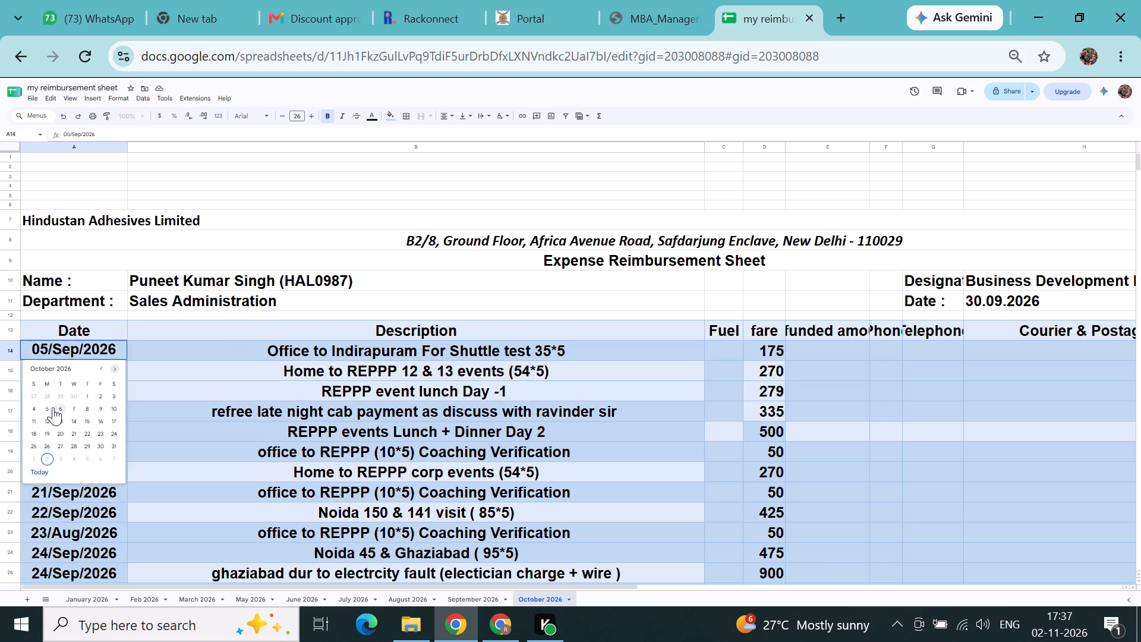
{"action": "left_click", "coordinate": [49, 407]}
Set the date of the second expense entry in row 15 to 09/Oct/2026.
{"action": "double_click", "coordinate": [74, 373]}
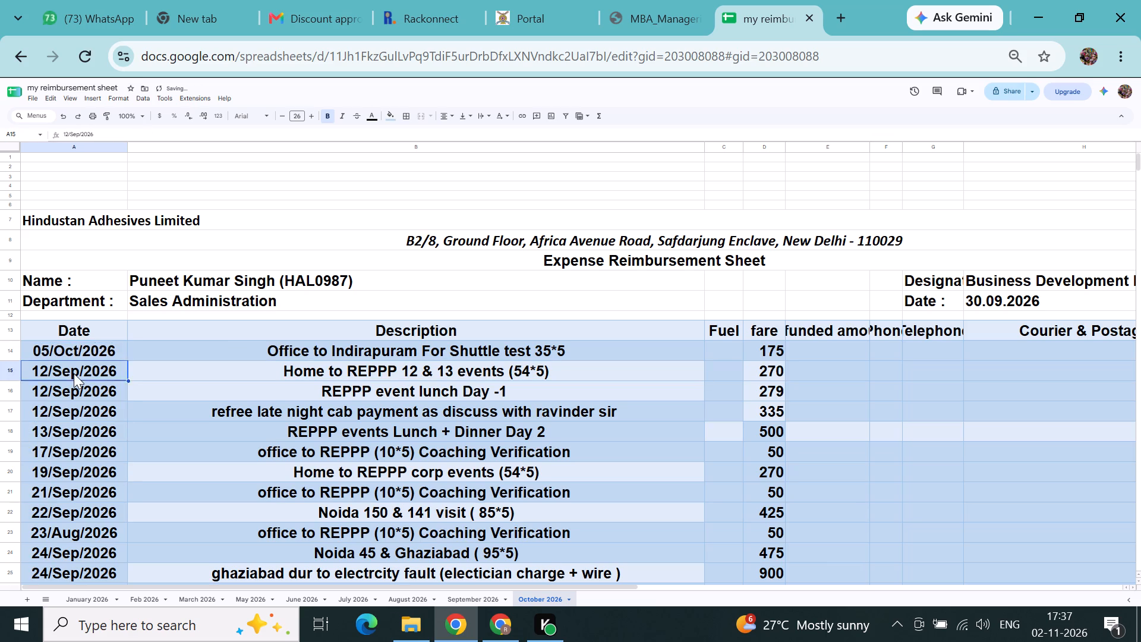
{"action": "left_click", "coordinate": [116, 389]}
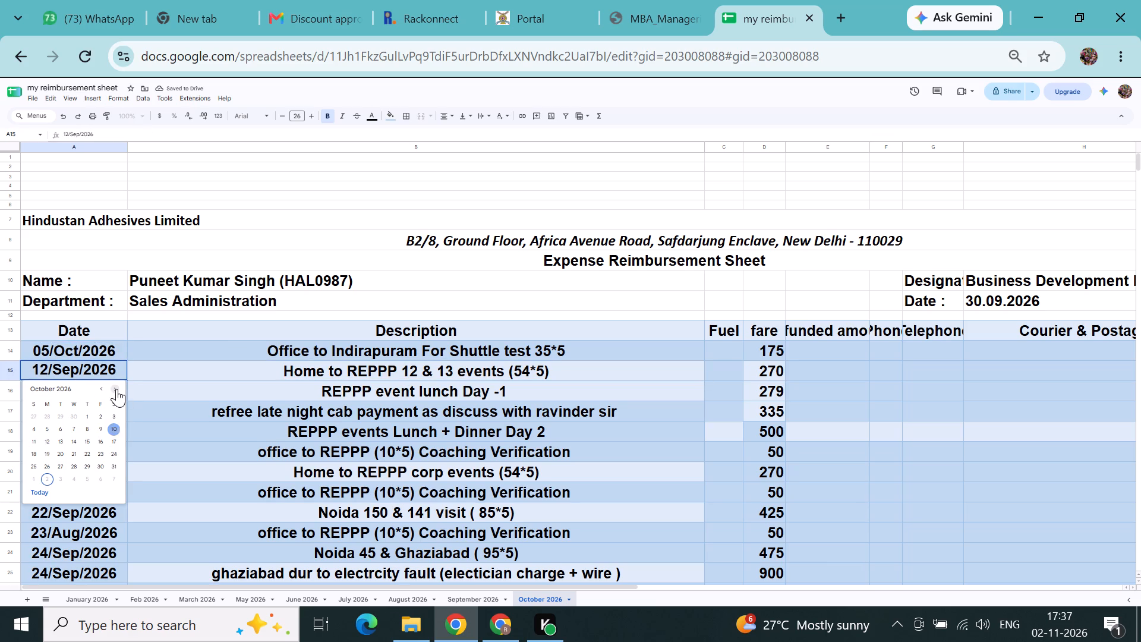
{"action": "left_click", "coordinate": [97, 427]}
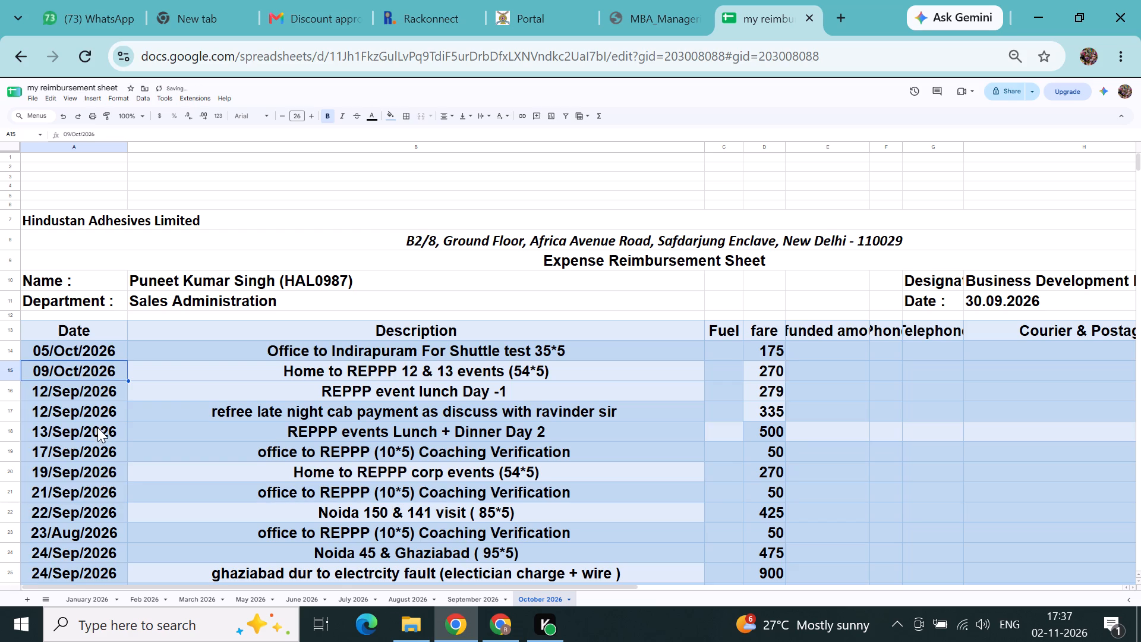
Change the description of the second expense entry in row 15 to "Home to REPPP 54*5".
{"action": "left_click", "coordinate": [244, 377]}
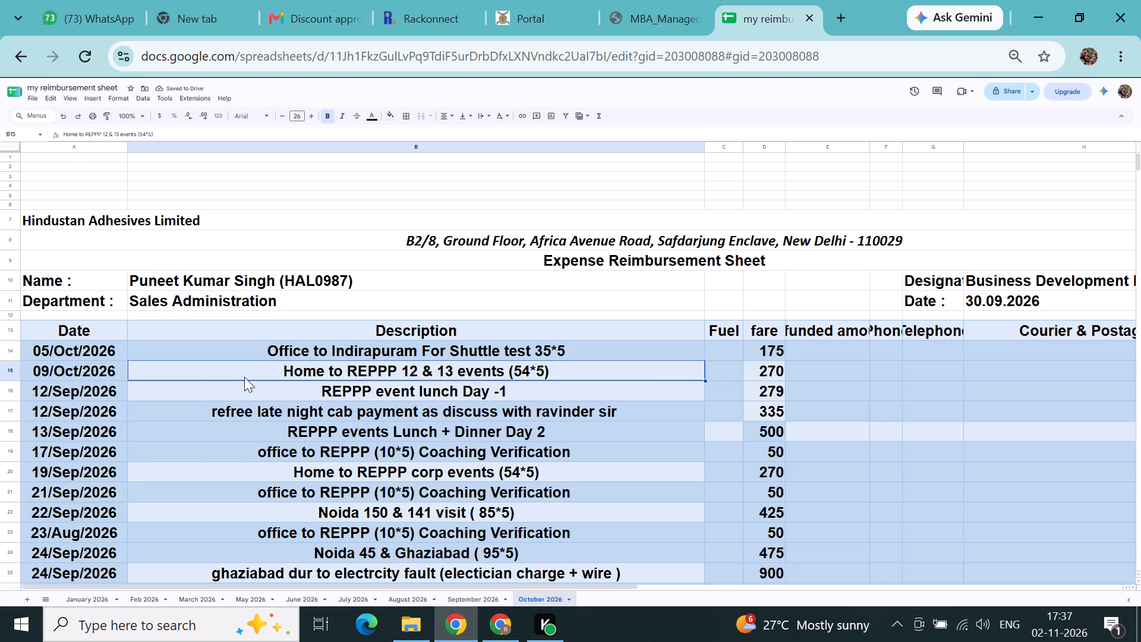
{"action": "double_click", "coordinate": [452, 373]}
{"action": "key", "text": "BackSpace"}
{"action": "key", "text": "BackSpace"}
{"action": "key", "text": "BackSpace"}
{"action": "key", "text": "BackSpace"}
{"action": "key", "text": "BackSpace"}
{"action": "key", "text": "BackSpace"}
{"action": "key", "text": "BackSpace"}
{"action": "key", "text": "BackSpace"}
{"action": "key", "text": "BackSpace"}
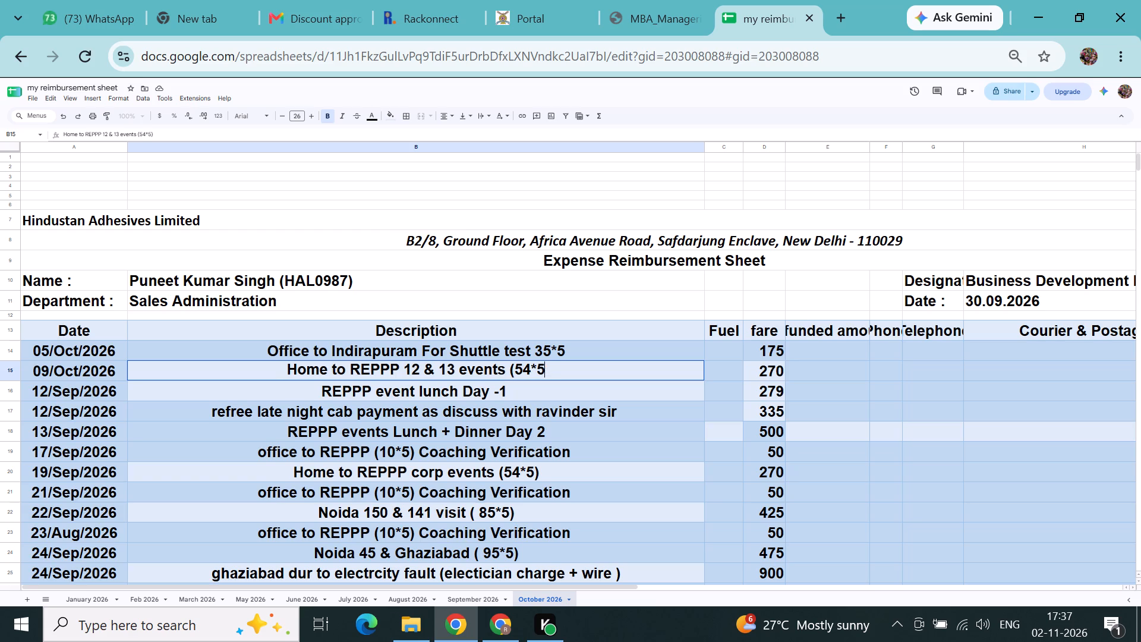
{"action": "key", "text": "BackSpace"}
{"action": "key", "text": "BackSpace"}
{"action": "key", "text": "BackSpace"}
{"action": "key", "text": "BackSpace"}
{"action": "key", "text": "BackSpace"}
{"action": "key", "text": "BackSpace"}
{"action": "key", "text": "BackSpace"}
{"action": "key", "text": "BackSpace"}
{"action": "key", "text": "BackSpace"}
{"action": "key", "text": "BackSpace"}
{"action": "key", "text": "BackSpace"}
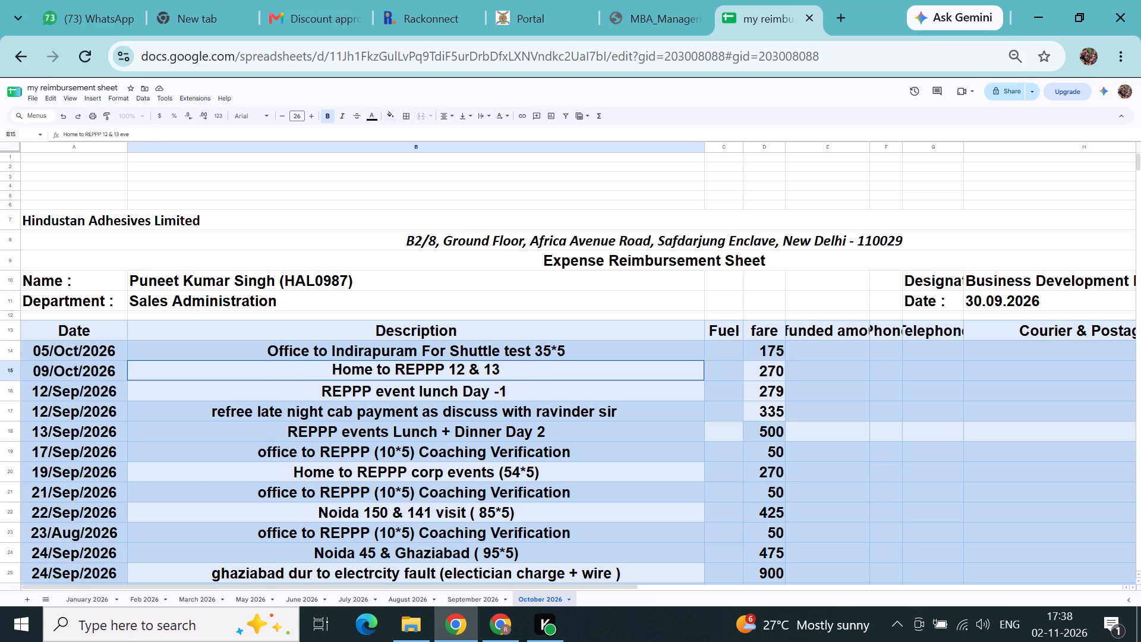
{"action": "key", "text": "BackSpace"}
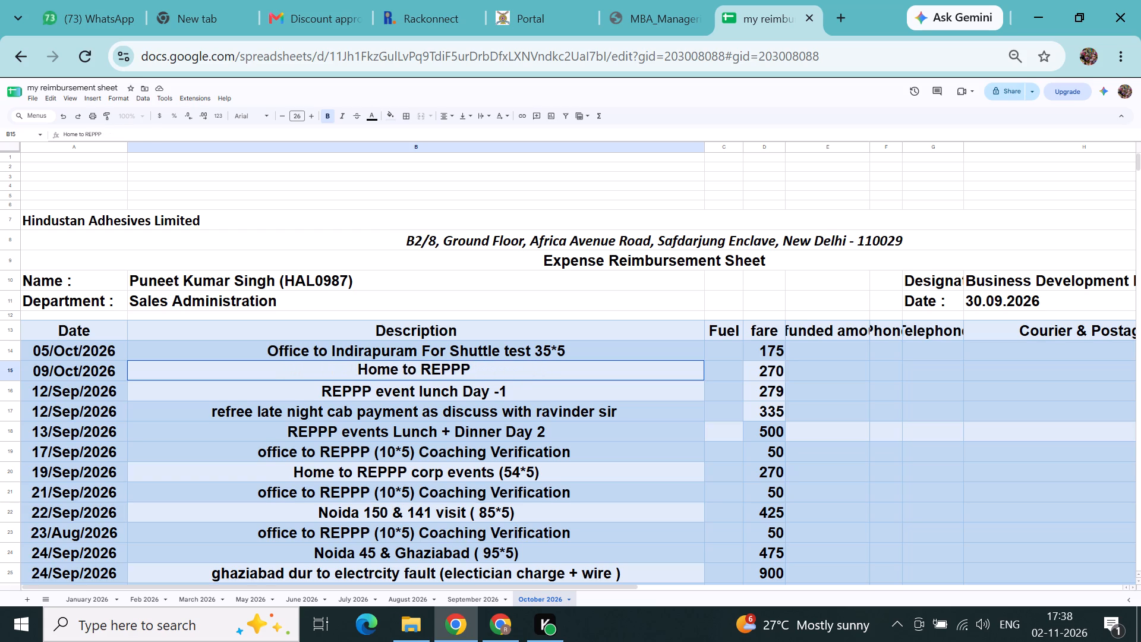
{"action": "type", "text": "54"}
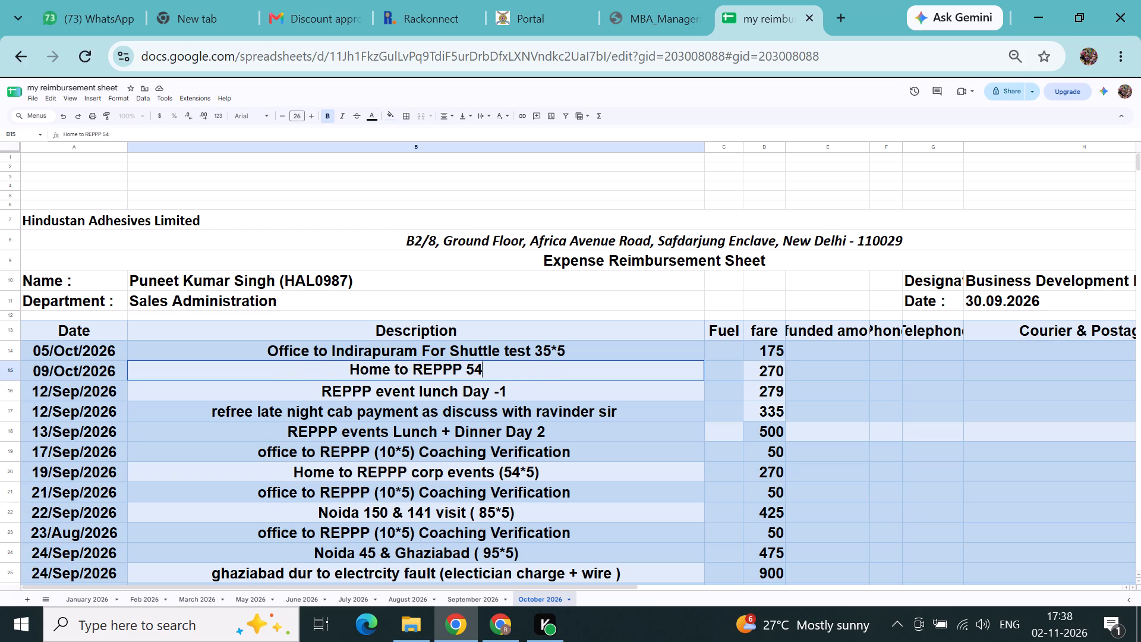
{"action": "key", "text": "shift+asterisk"}
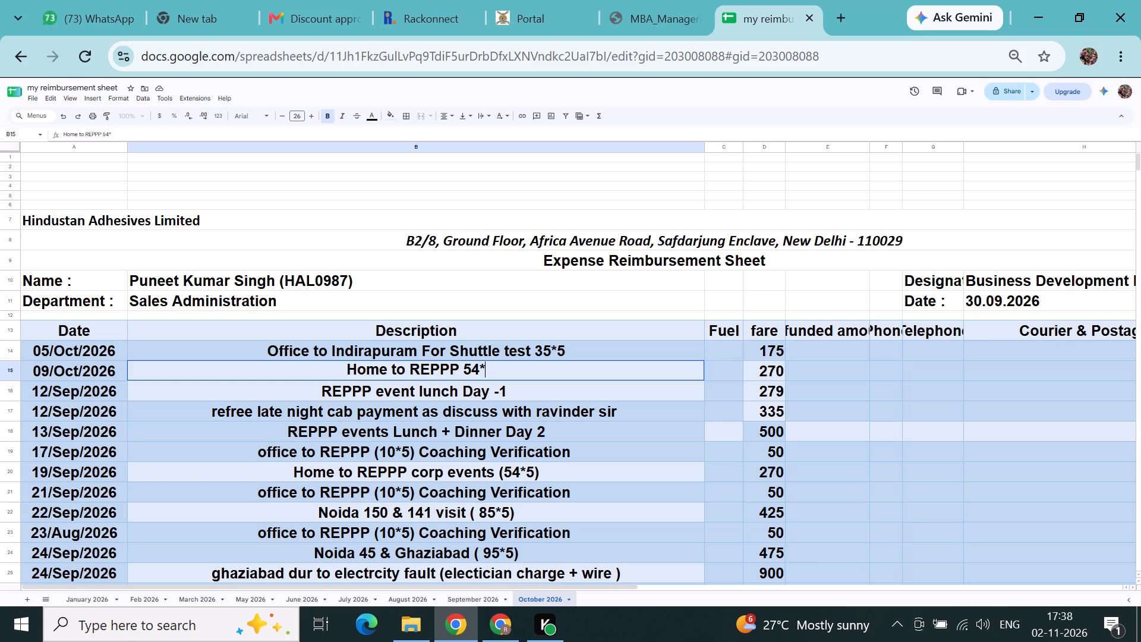
{"action": "key", "text": "5"}
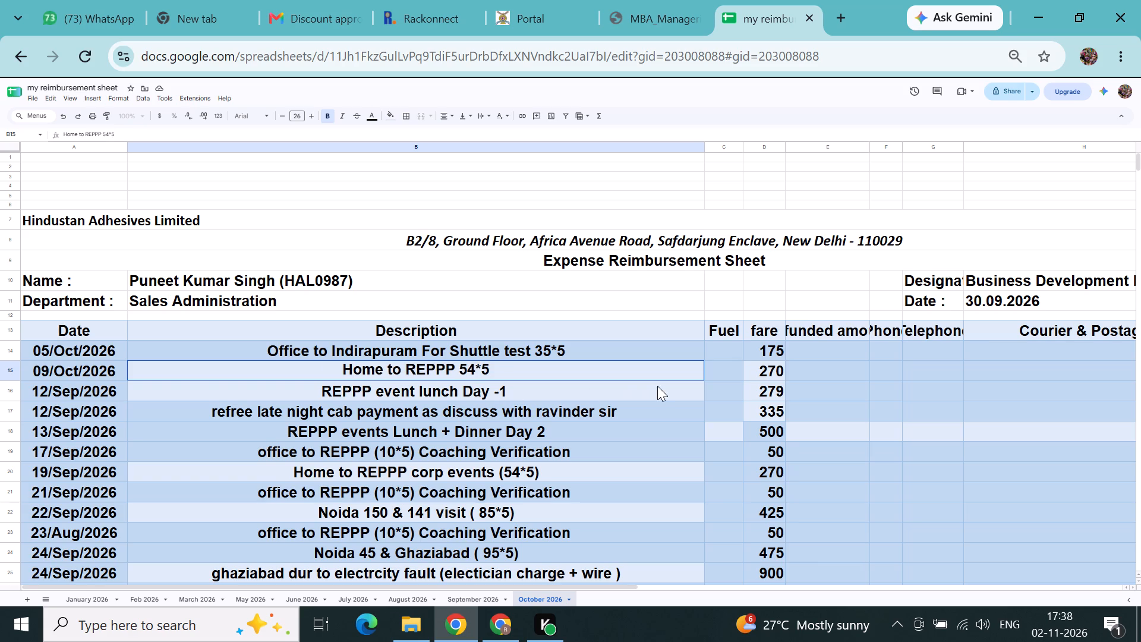
{"action": "left_click", "coordinate": [770, 373]}
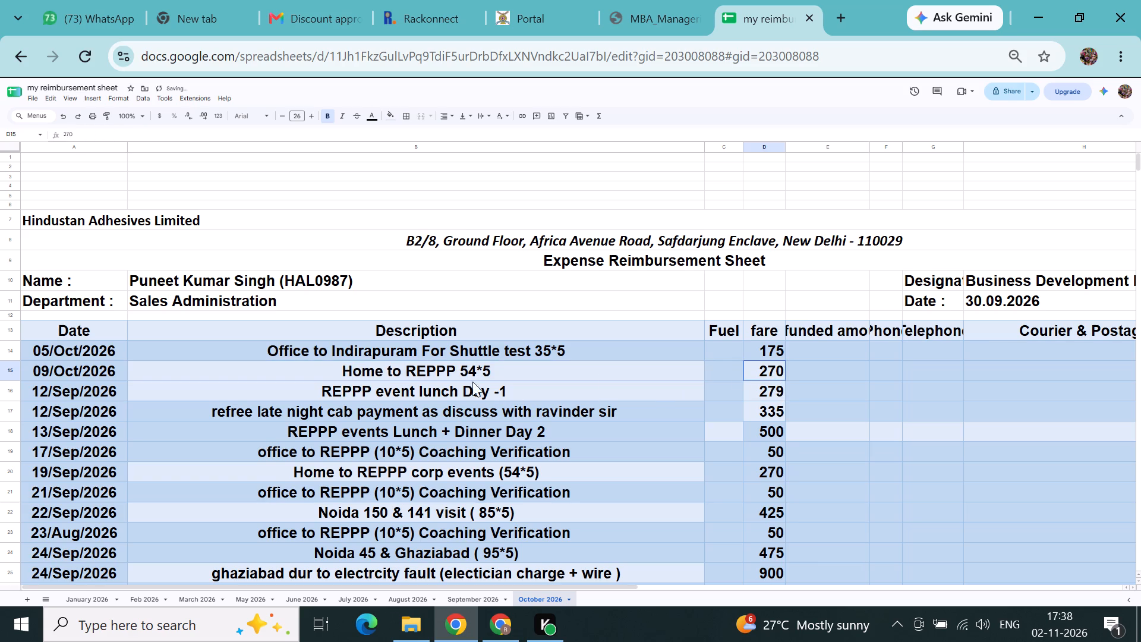
Set the date of the third expense entry in row 16 to 11/Oct/2026.
{"action": "double_click", "coordinate": [73, 393]}
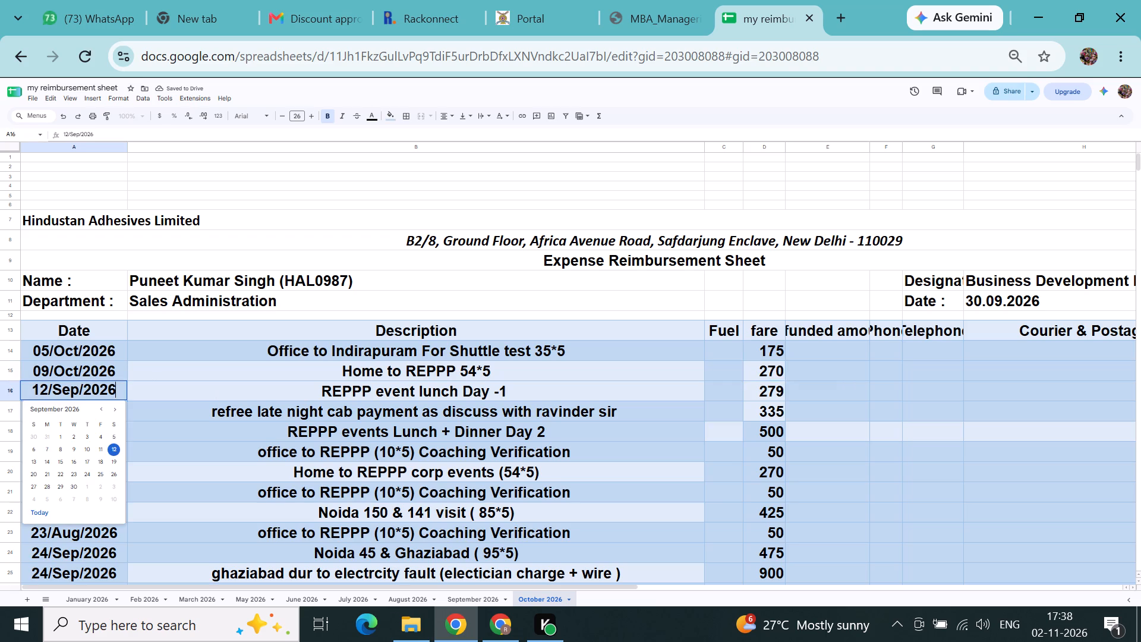
{"action": "left_click", "coordinate": [114, 410]}
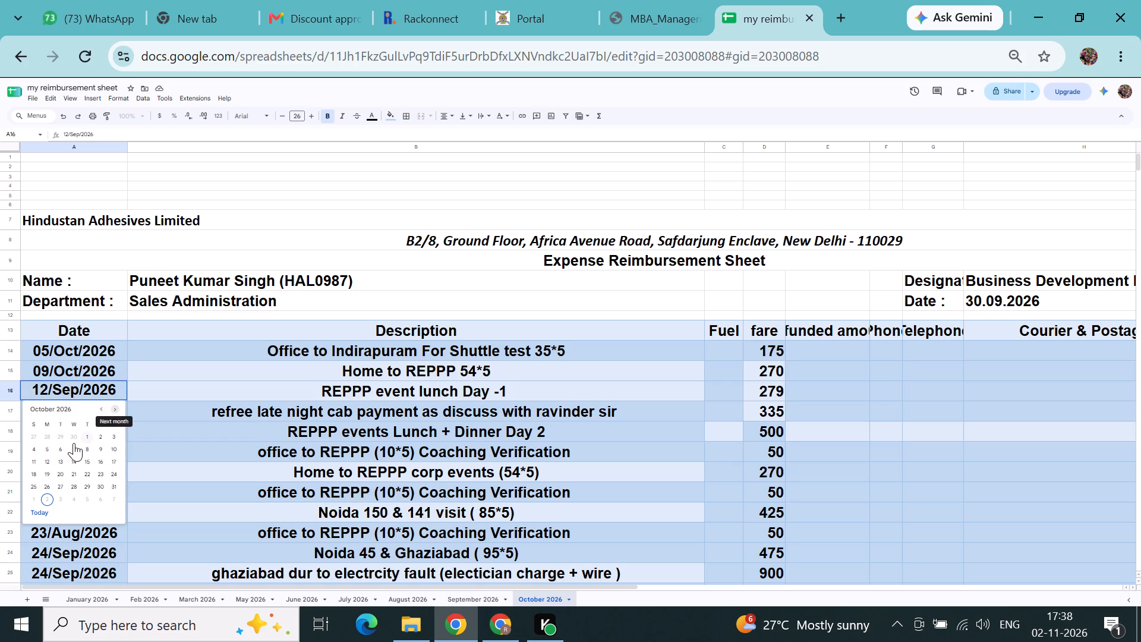
{"action": "left_click", "coordinate": [39, 458]}
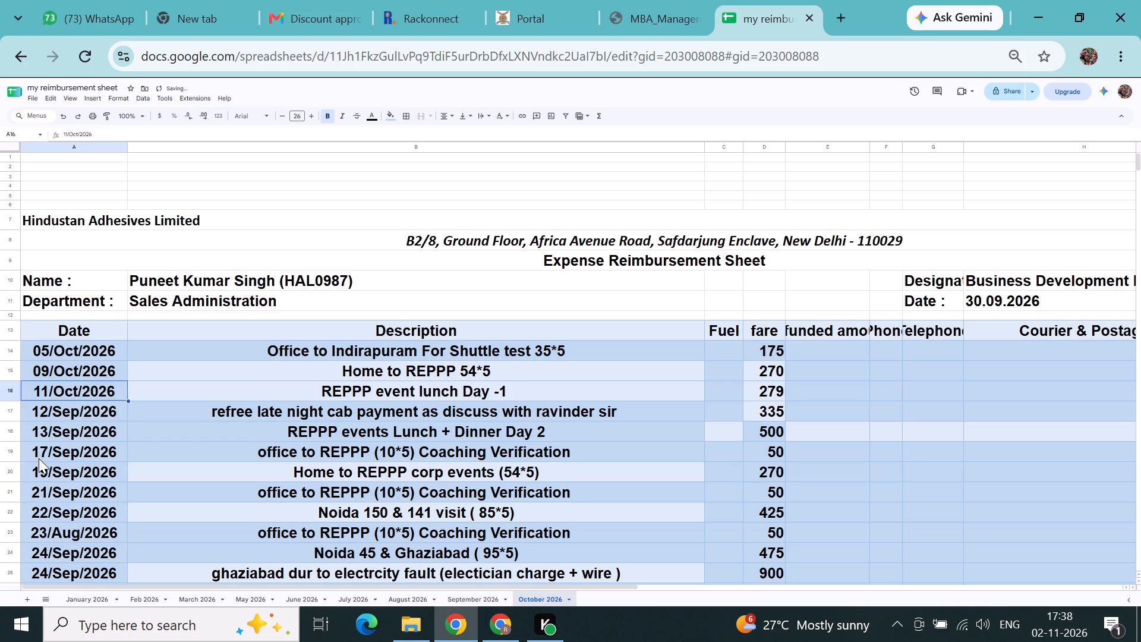
Fill row 16's description with "Home to REPPP 54*5" from the entry directly above.
{"action": "left_click", "coordinate": [213, 387]}
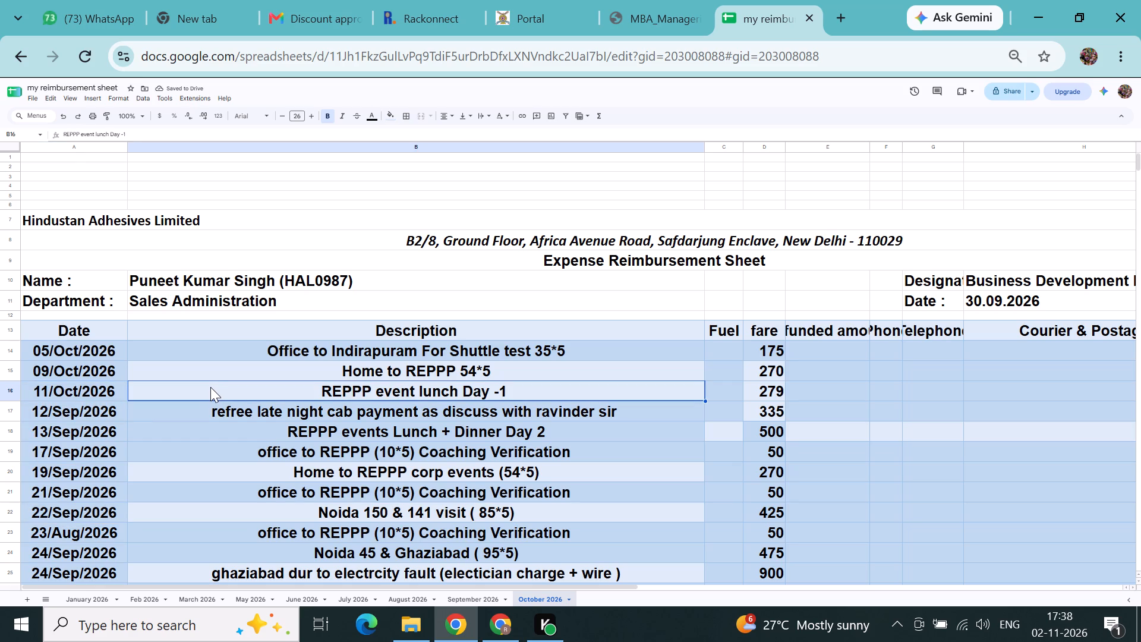
{"action": "key", "text": "ctrl+d"}
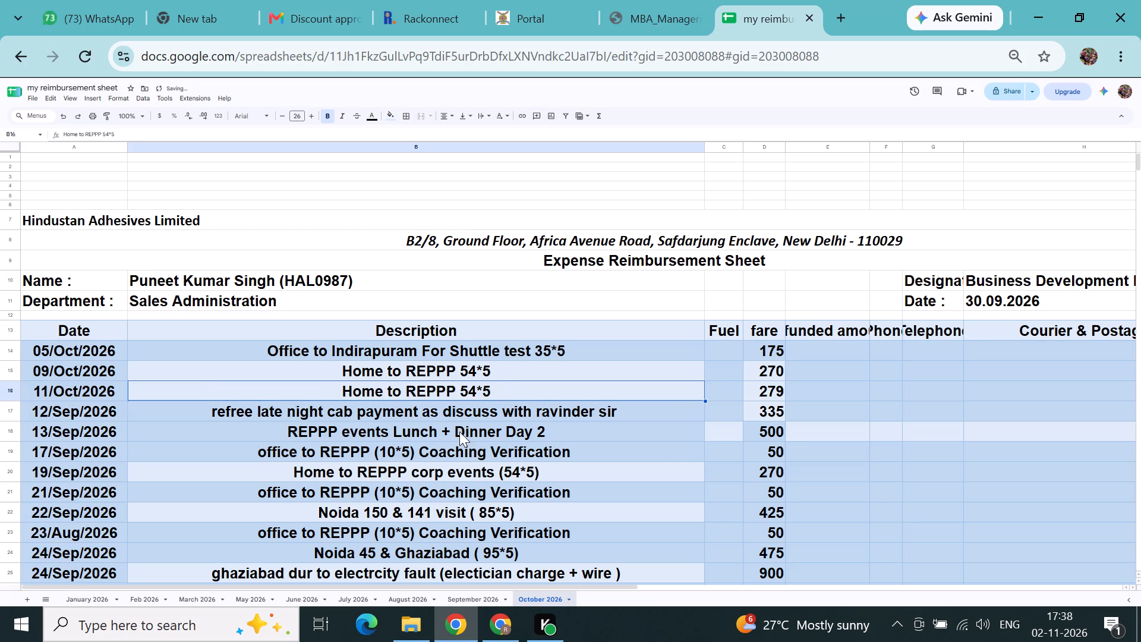
Set the fare of the third expense entry in row 16 to 270.
{"action": "left_click", "coordinate": [768, 395]}
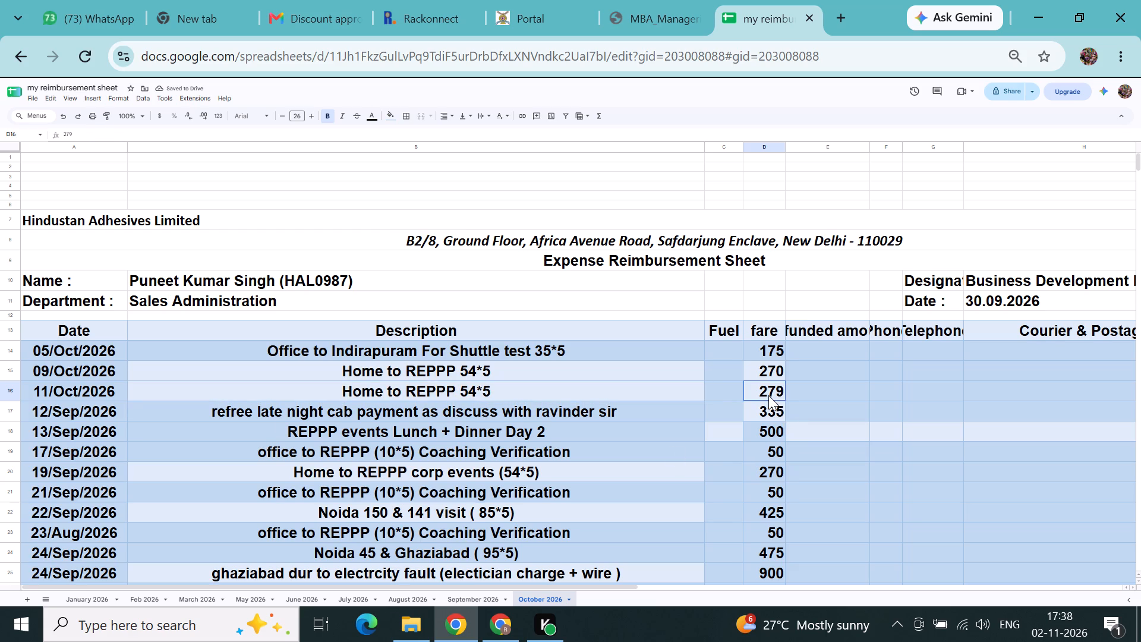
{"action": "type", "text": "270"}
Set the date of the fourth expense entry in row 17 to 12/Oct/2026.
{"action": "double_click", "coordinate": [93, 409]}
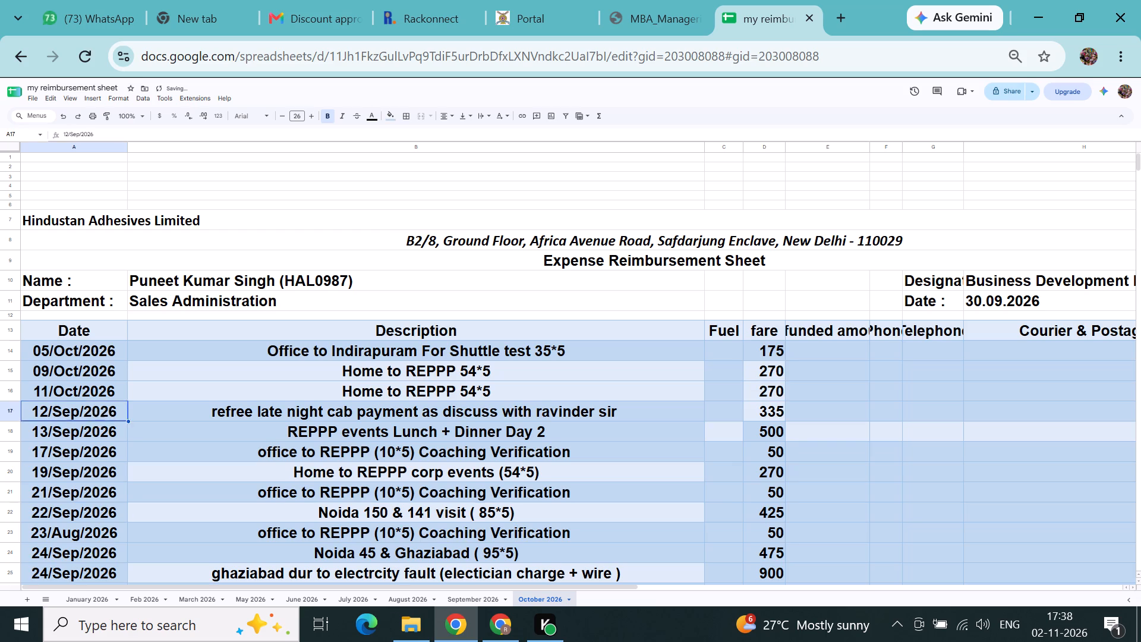
{"action": "left_click", "coordinate": [116, 432]}
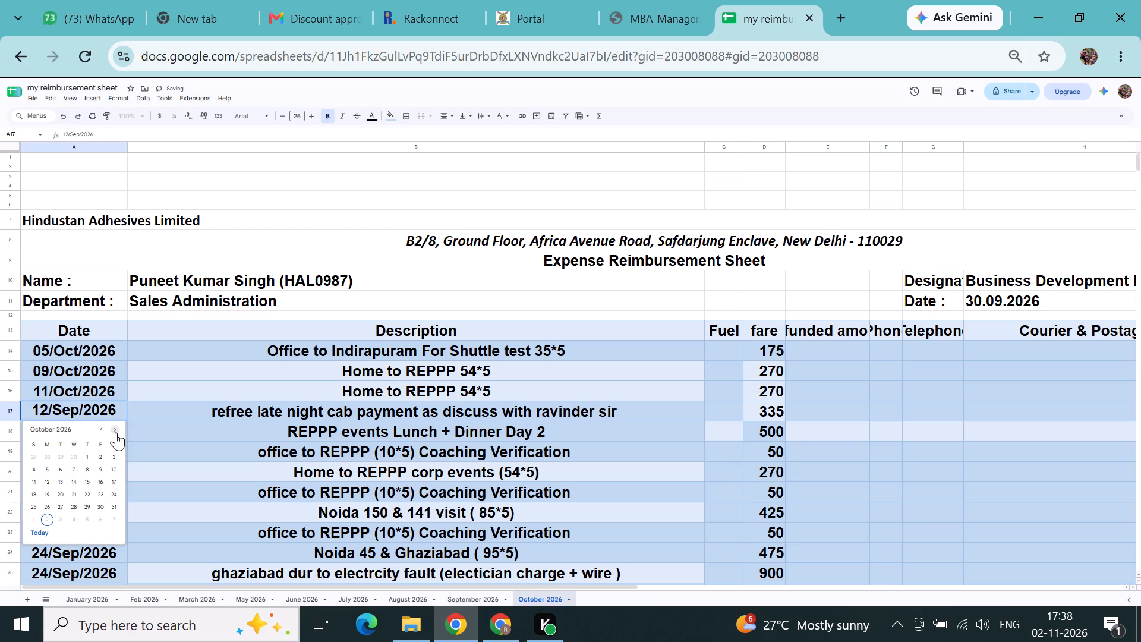
{"action": "left_click", "coordinate": [50, 478]}
Copy the description "home to Ghaziabad Venue (44*5)" from the August 2026 sheet into row 17 of the October 2026 sheet.
{"action": "left_click", "coordinate": [270, 405]}
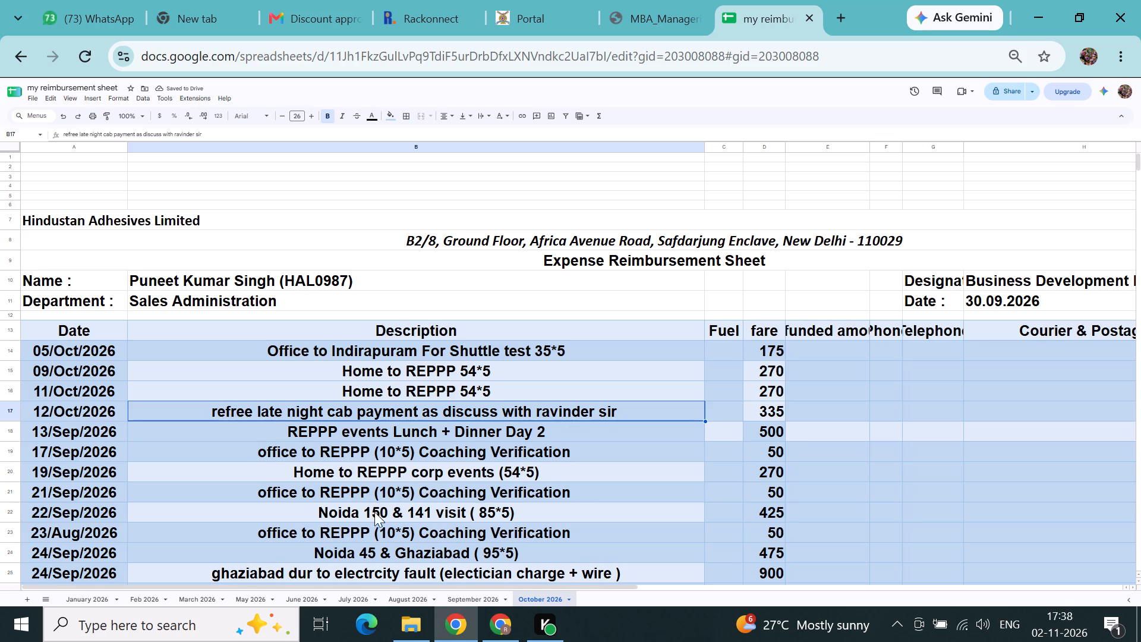
{"action": "scroll", "coordinate": [376, 494], "scroll_direction": "down", "scroll_amount": 1}
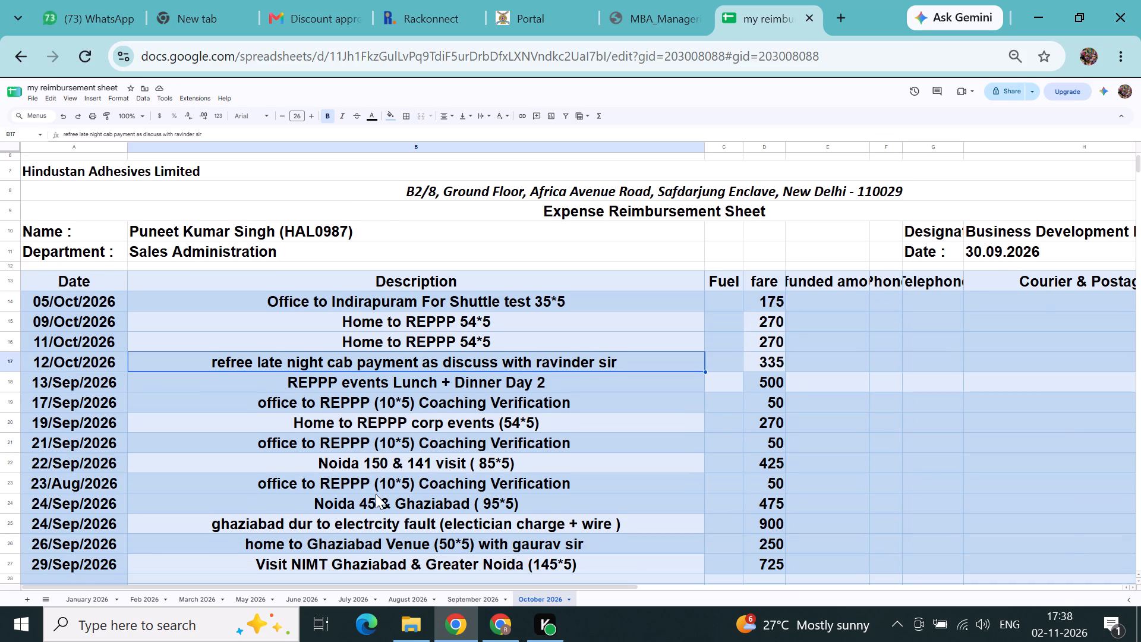
{"action": "scroll", "coordinate": [376, 494], "scroll_direction": "down", "scroll_amount": 1}
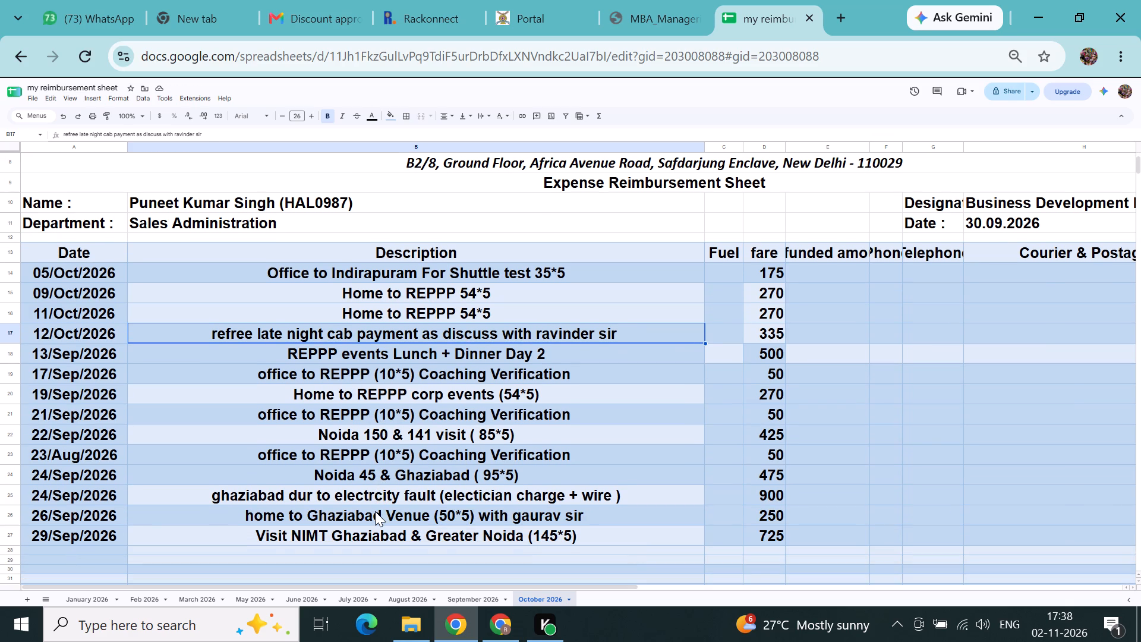
{"action": "left_click", "coordinate": [375, 511]}
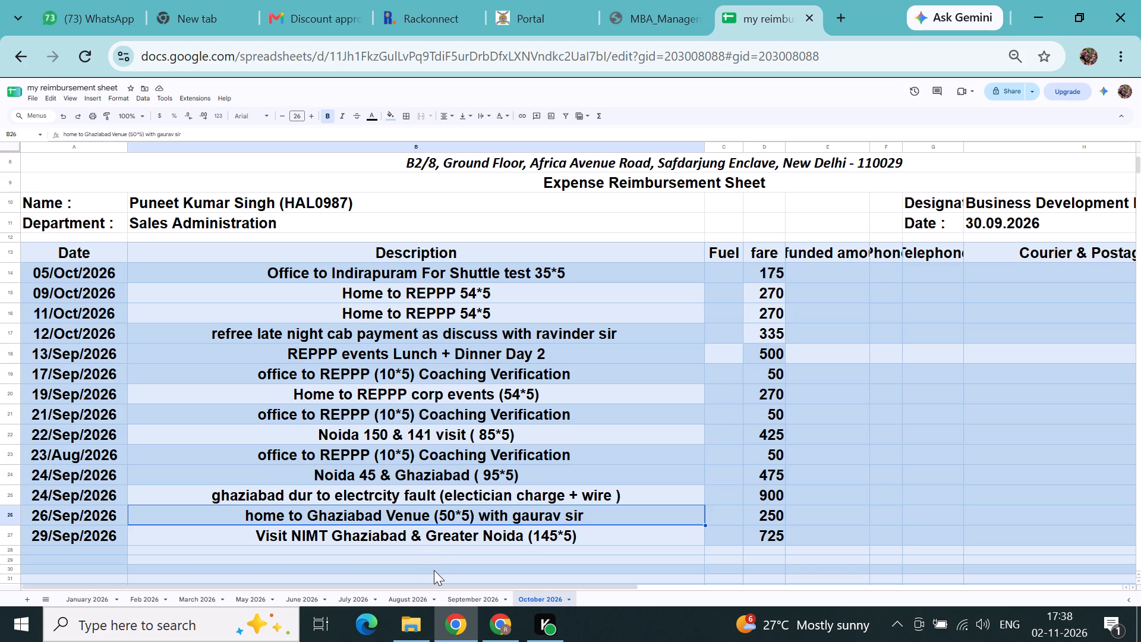
{"action": "left_click", "coordinate": [467, 599]}
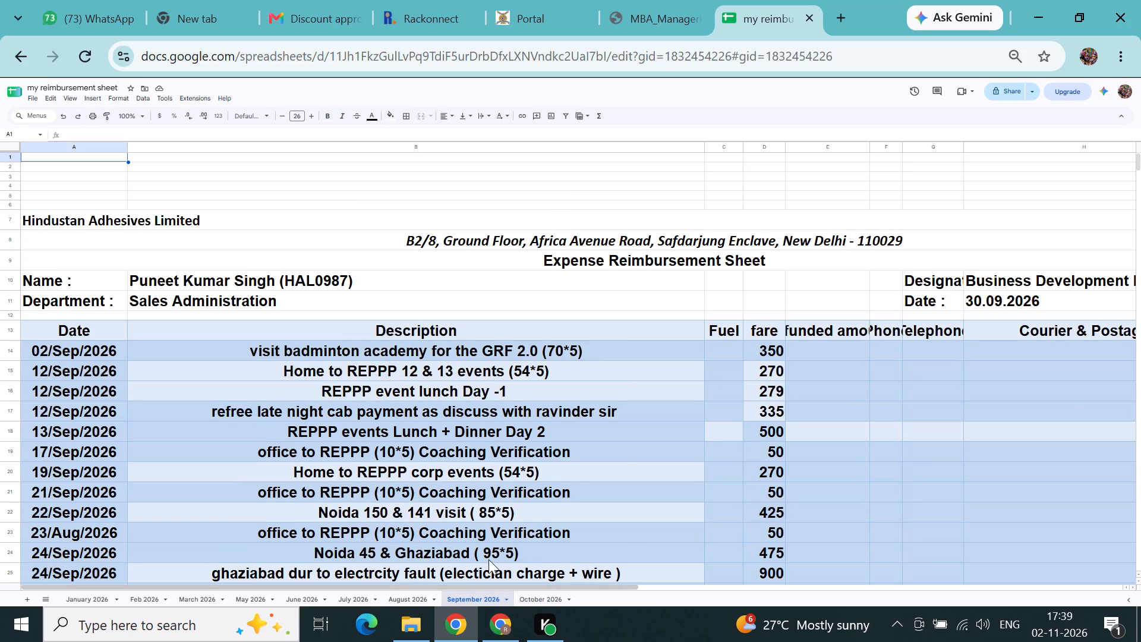
{"action": "scroll", "coordinate": [495, 461], "scroll_direction": "down", "scroll_amount": 1}
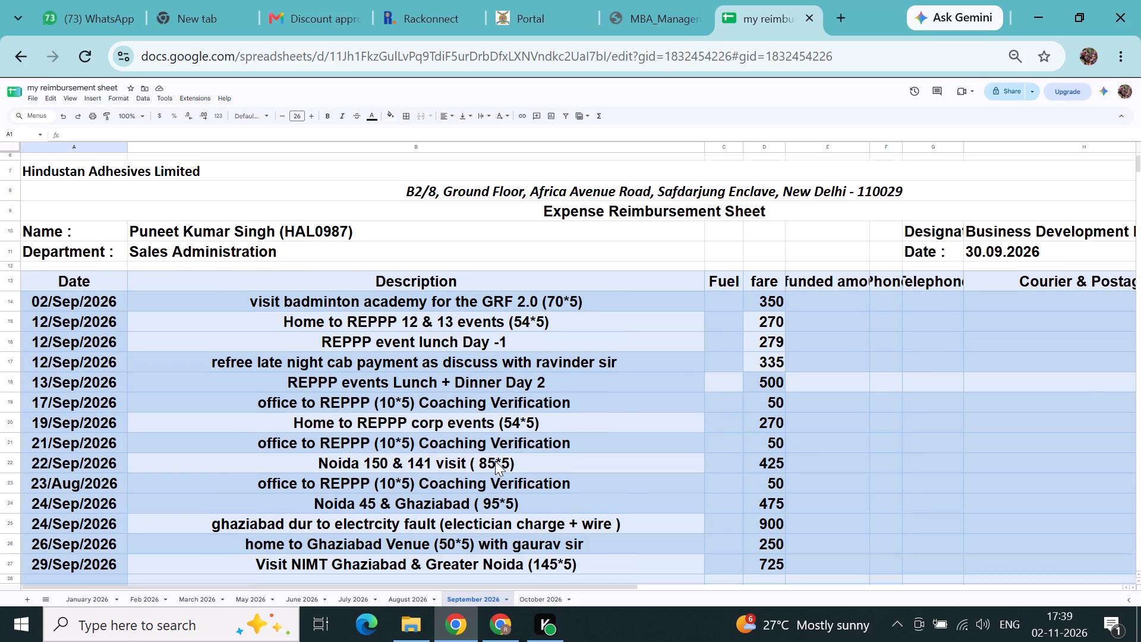
{"action": "scroll", "coordinate": [495, 461], "scroll_direction": "down", "scroll_amount": 1}
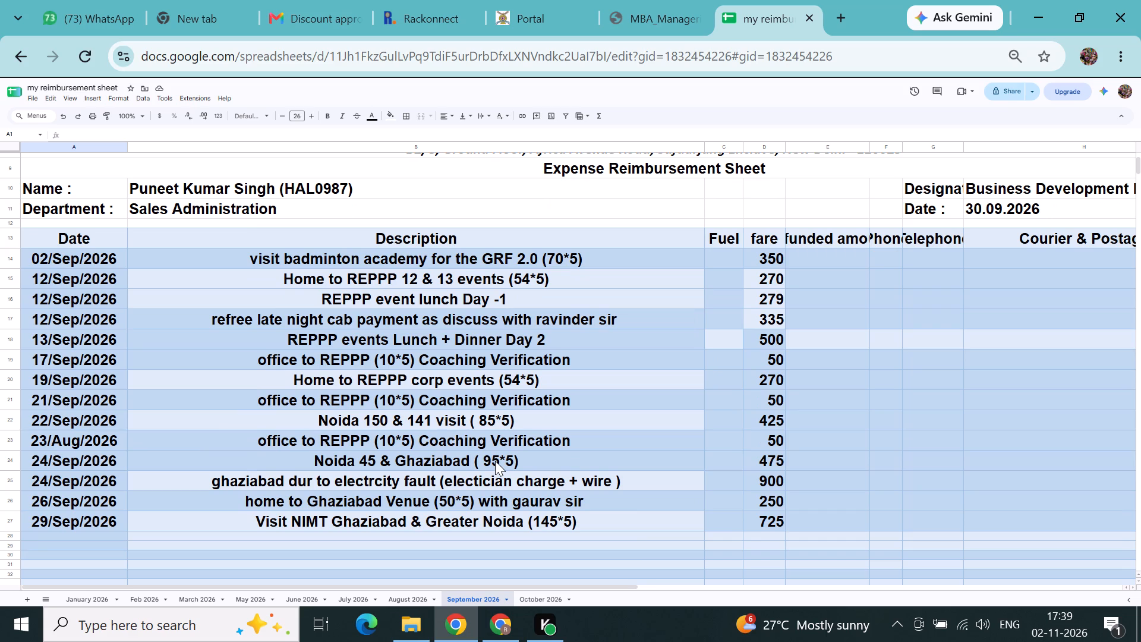
{"action": "left_click", "coordinate": [401, 602]}
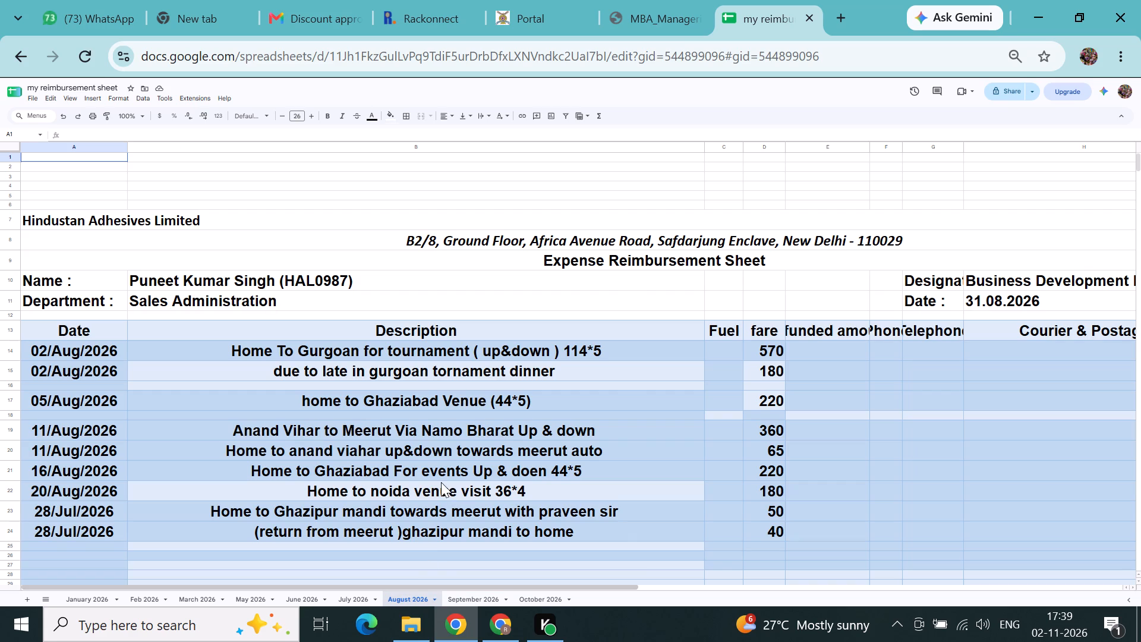
{"action": "left_click", "coordinate": [481, 402]}
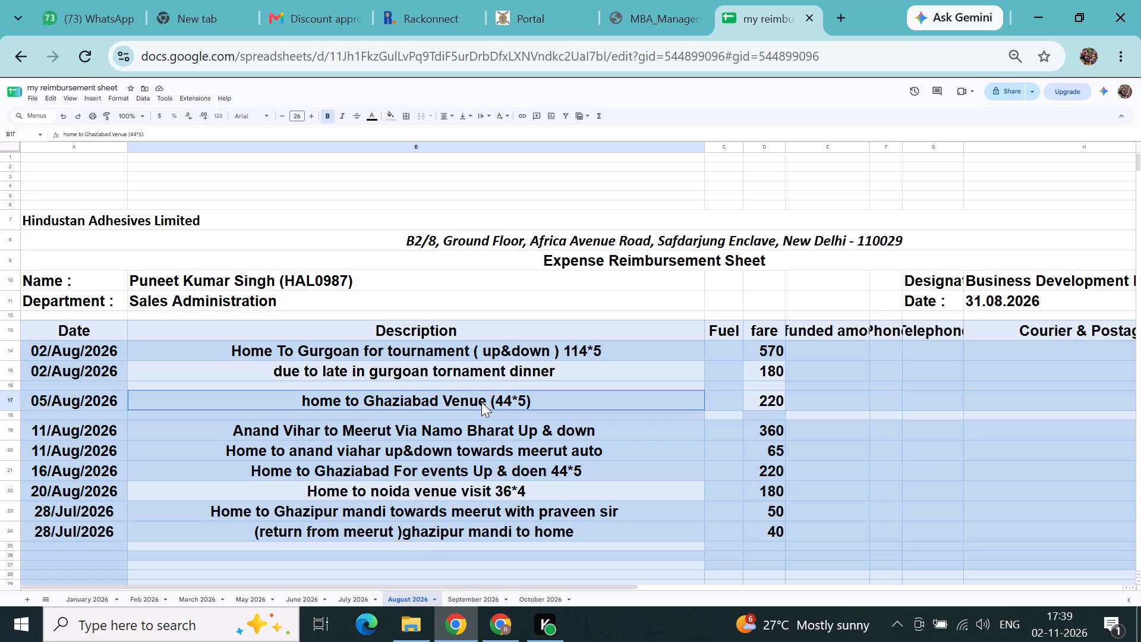
{"action": "key", "text": "ctrl+c"}
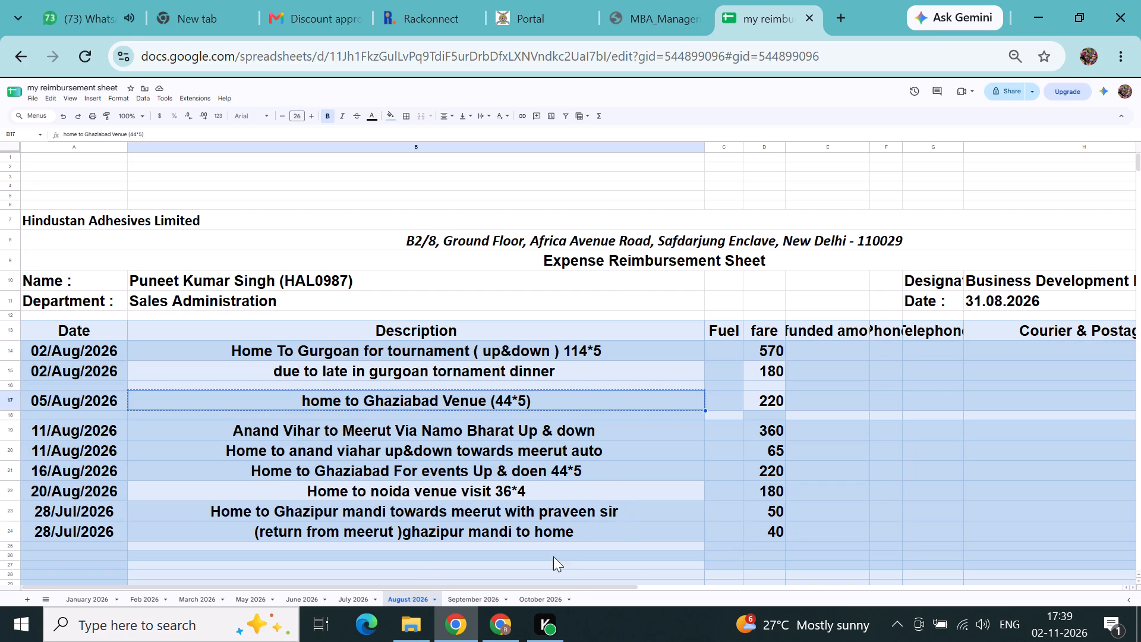
{"action": "left_click", "coordinate": [510, 613]}
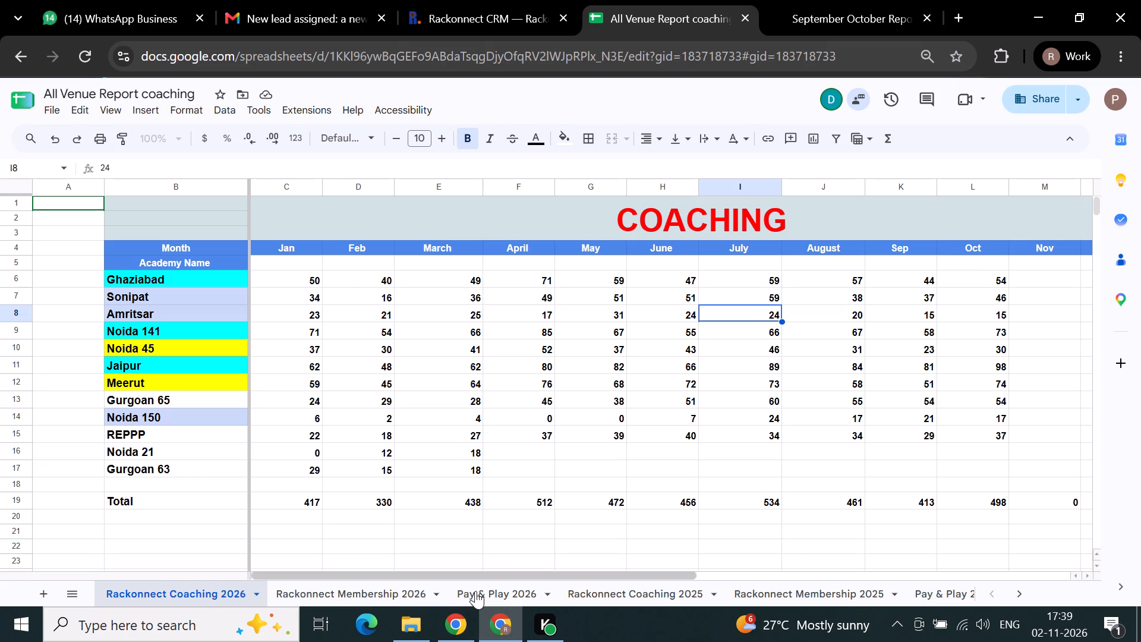
{"action": "left_click", "coordinate": [461, 627]}
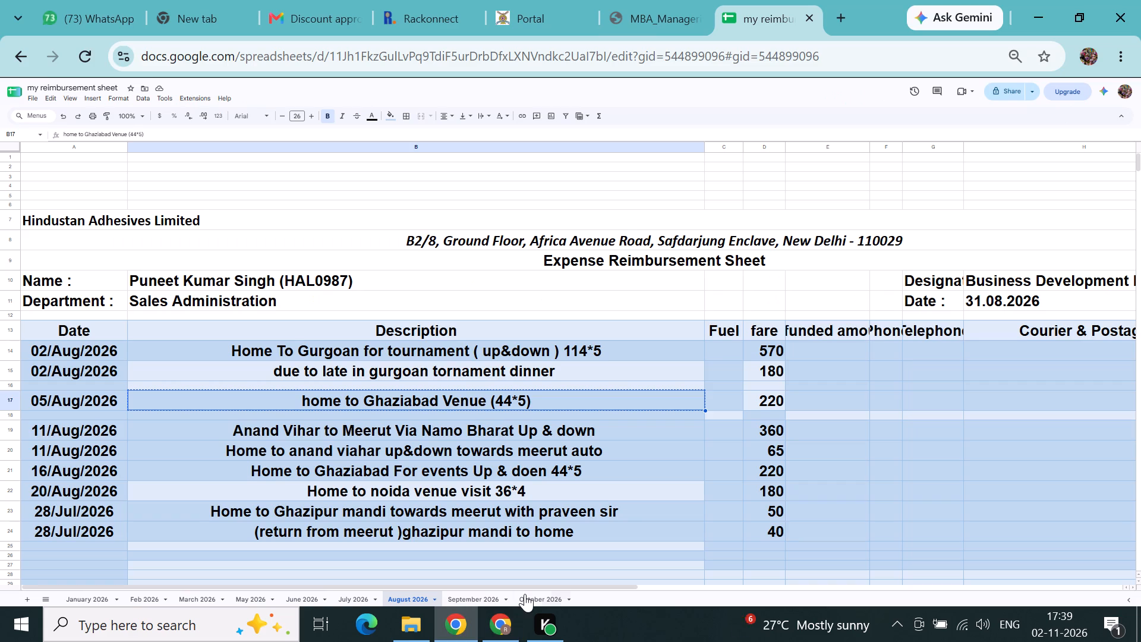
{"action": "left_click", "coordinate": [536, 599]}
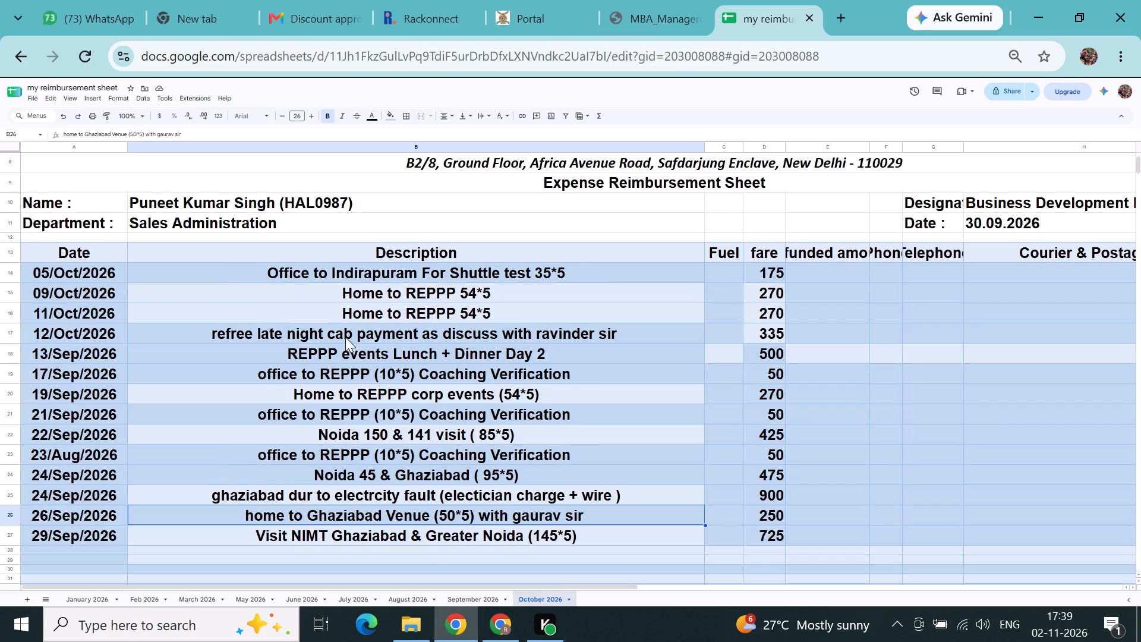
{"action": "left_click", "coordinate": [341, 332]}
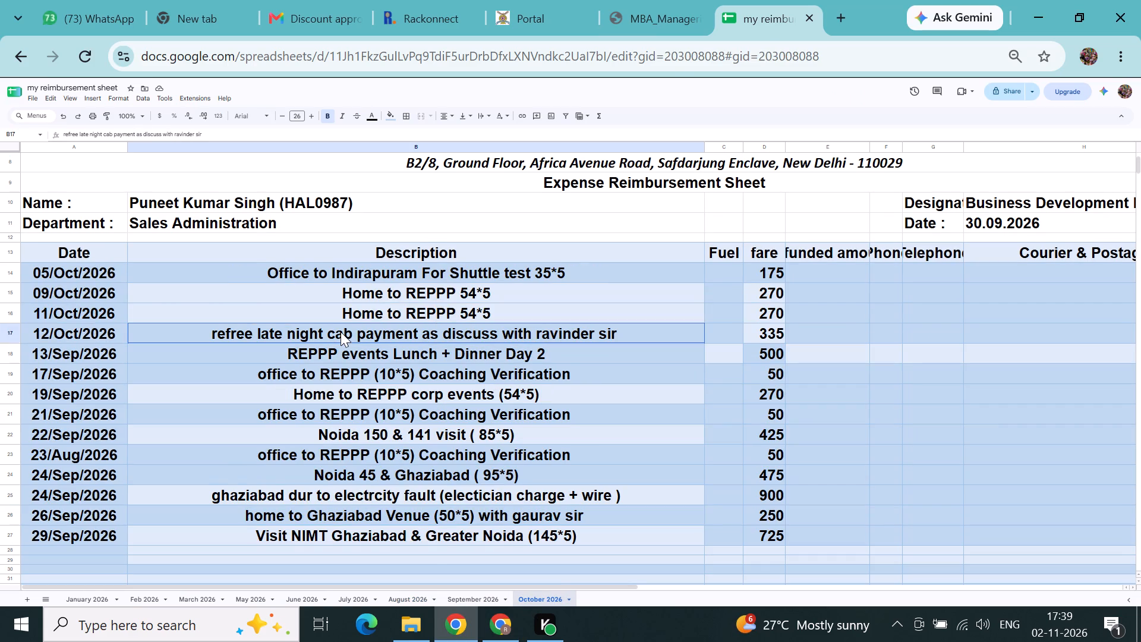
{"action": "key", "text": "ctrl+v"}
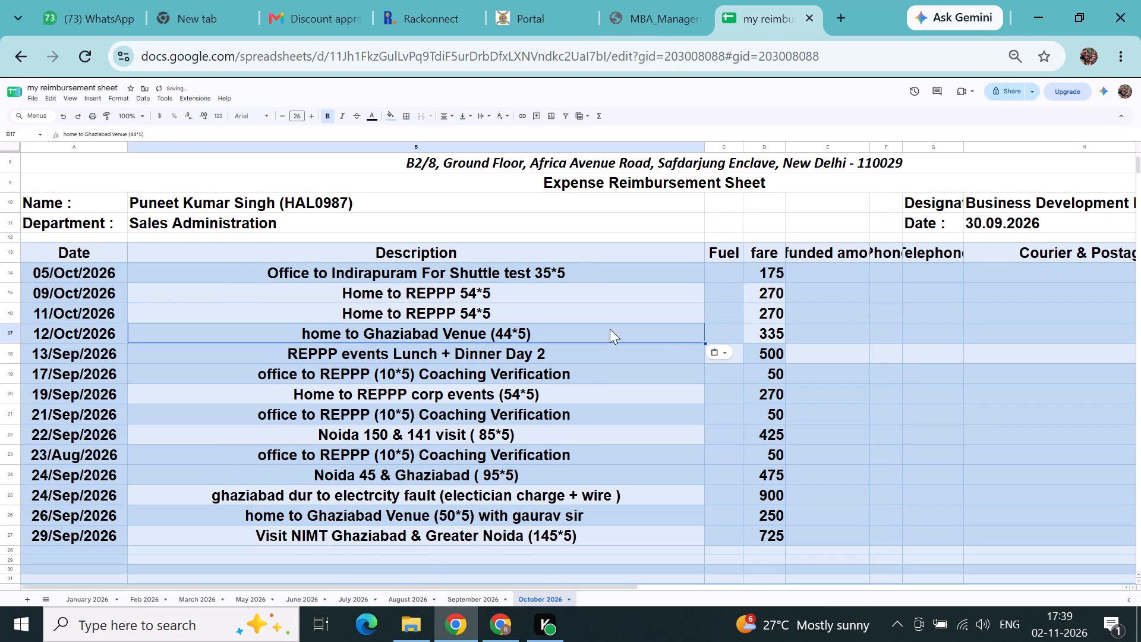
Set the fare of the fourth expense entry in row 17 to 220.
{"action": "left_click", "coordinate": [765, 331]}
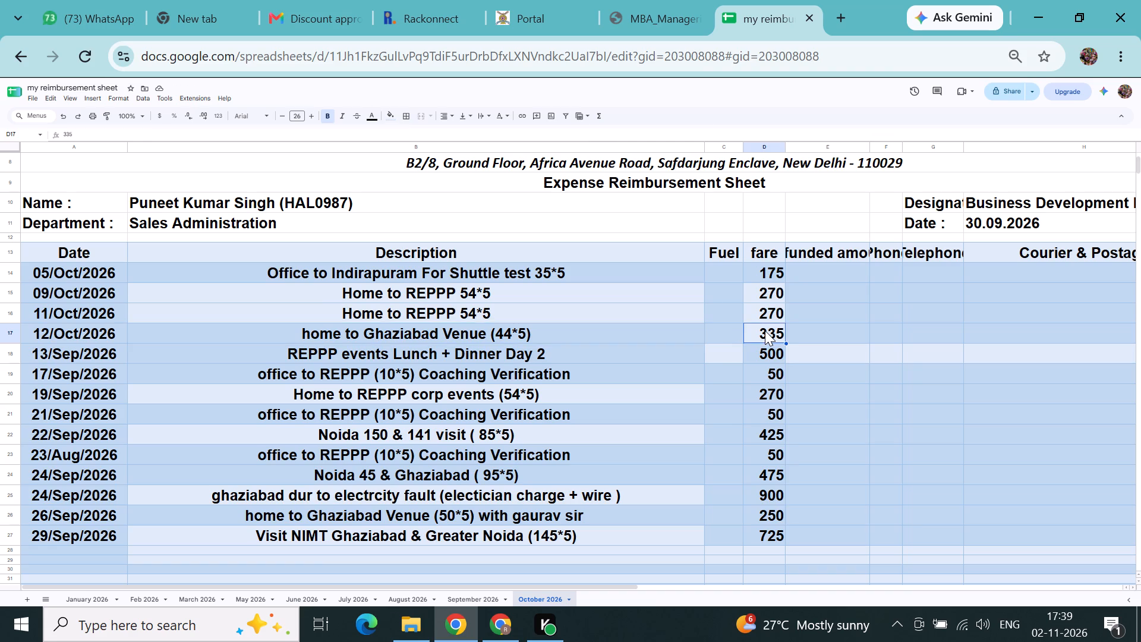
{"action": "type", "text": "220"}
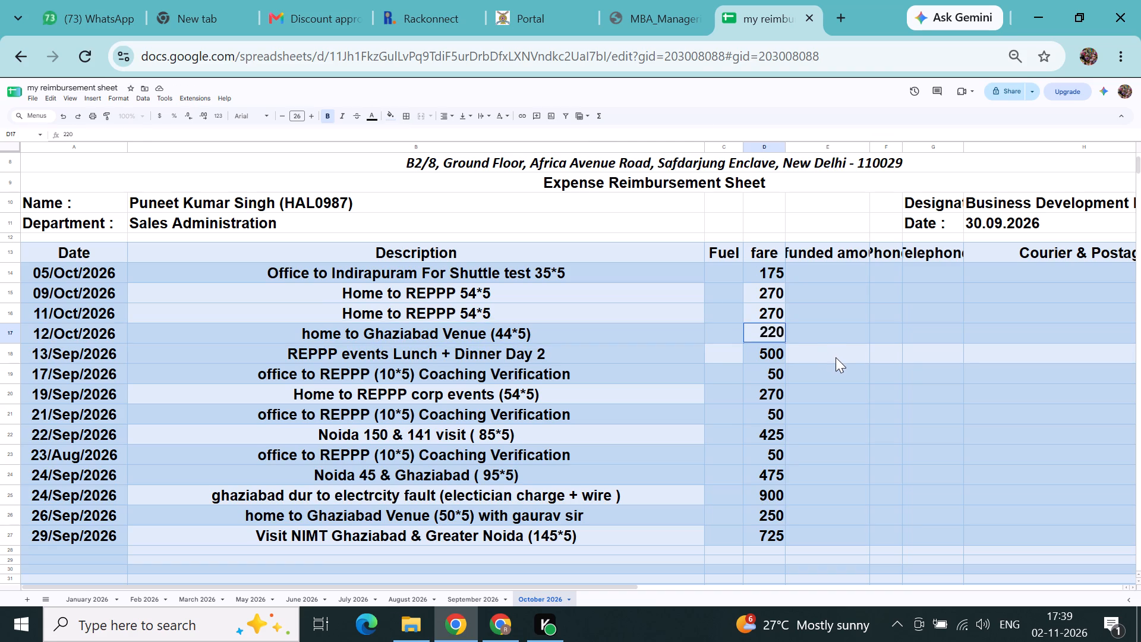
{"action": "left_click", "coordinate": [836, 358]}
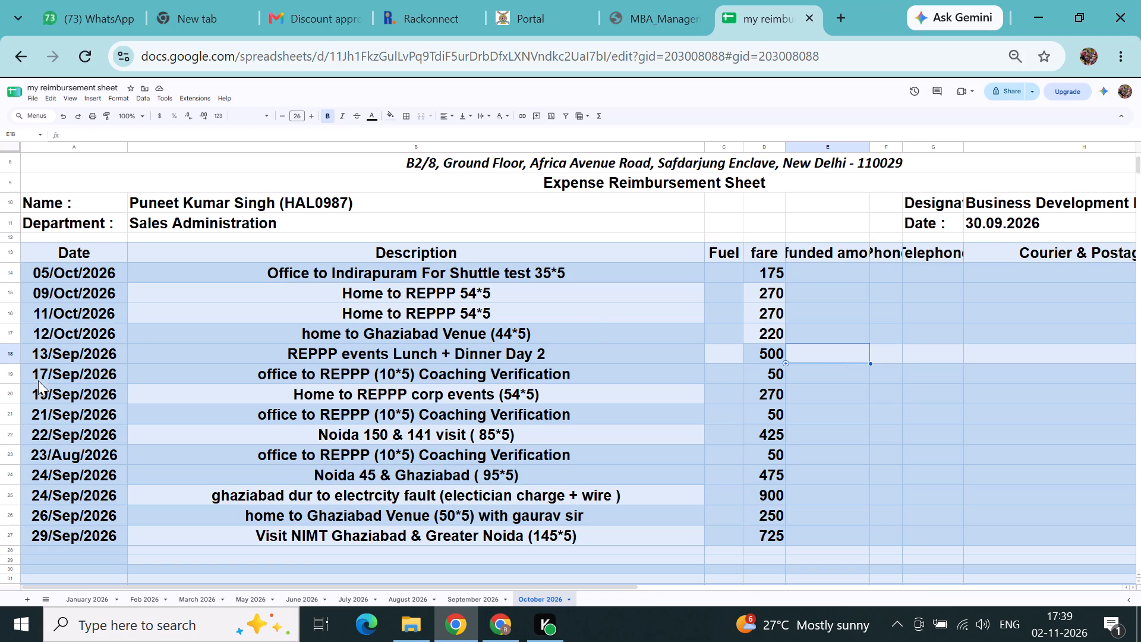
Set the date of the fifth expense entry in row 18 to 14/Oct/2026.
{"action": "double_click", "coordinate": [66, 358]}
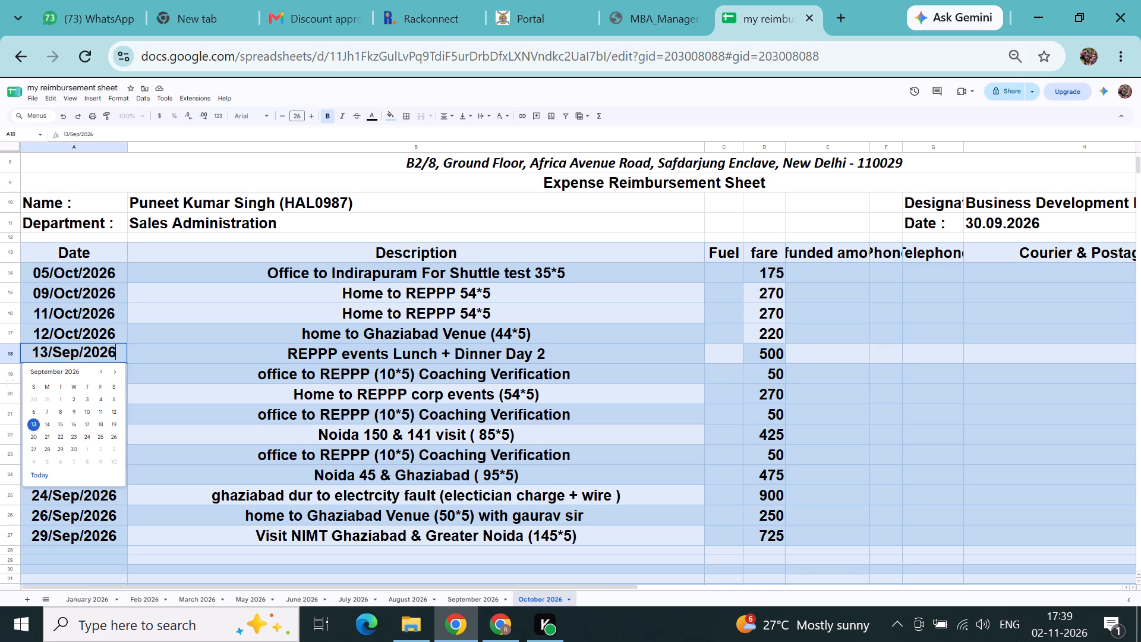
{"action": "left_click", "coordinate": [111, 373]}
{"action": "left_click", "coordinate": [69, 422]}
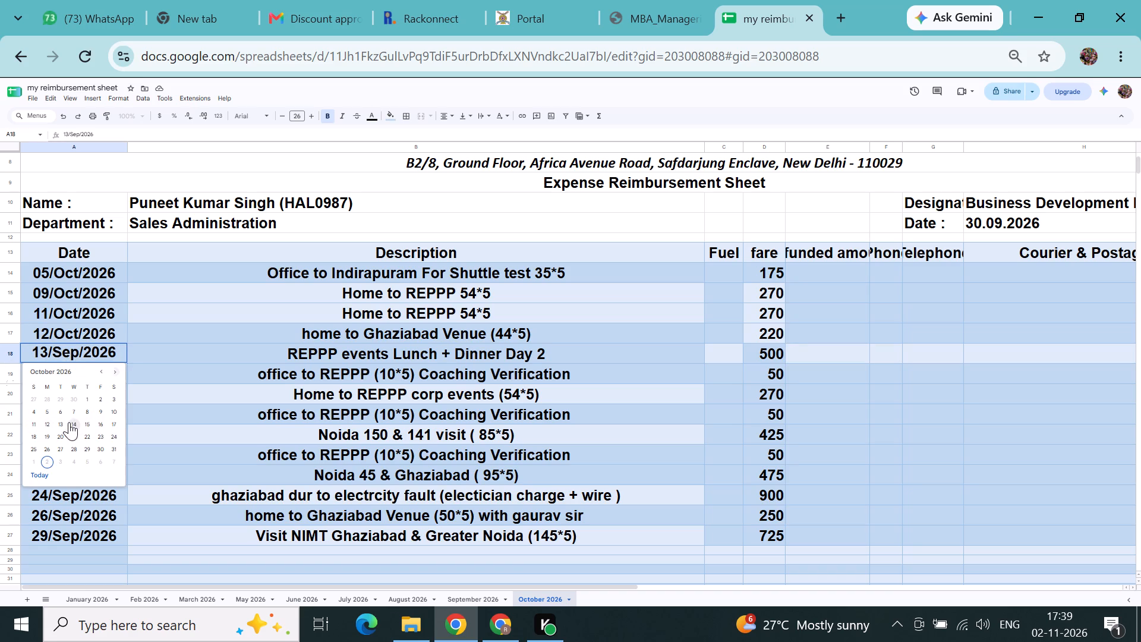
Replace row 18's description with the text "Home to Meerut 135*".
{"action": "left_click", "coordinate": [258, 357]}
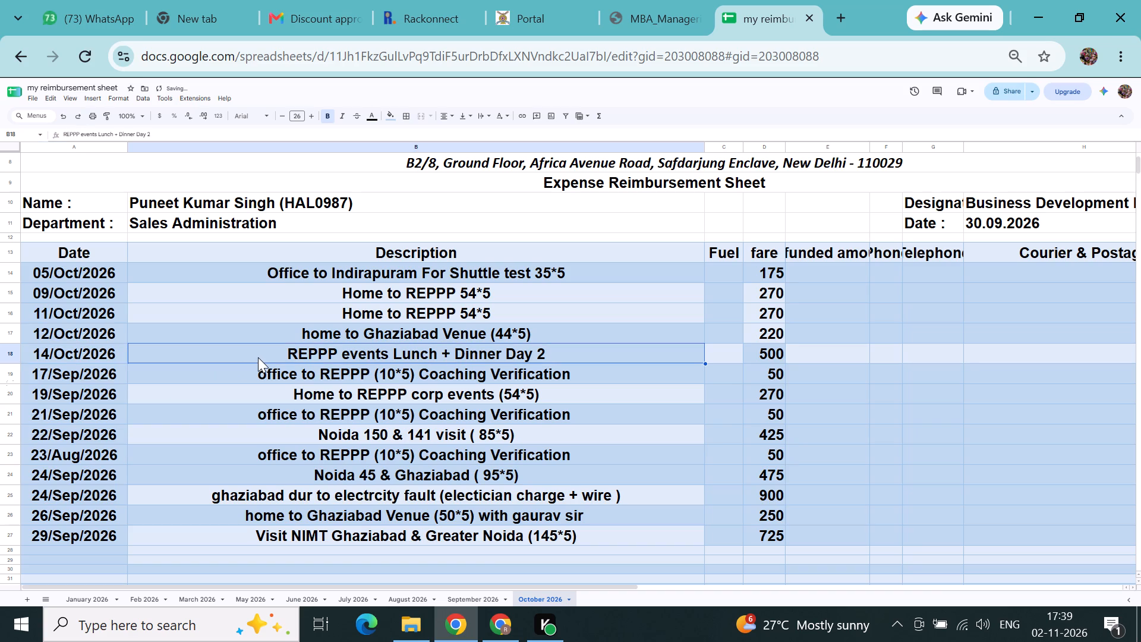
{"action": "type", "text": "Home t"}
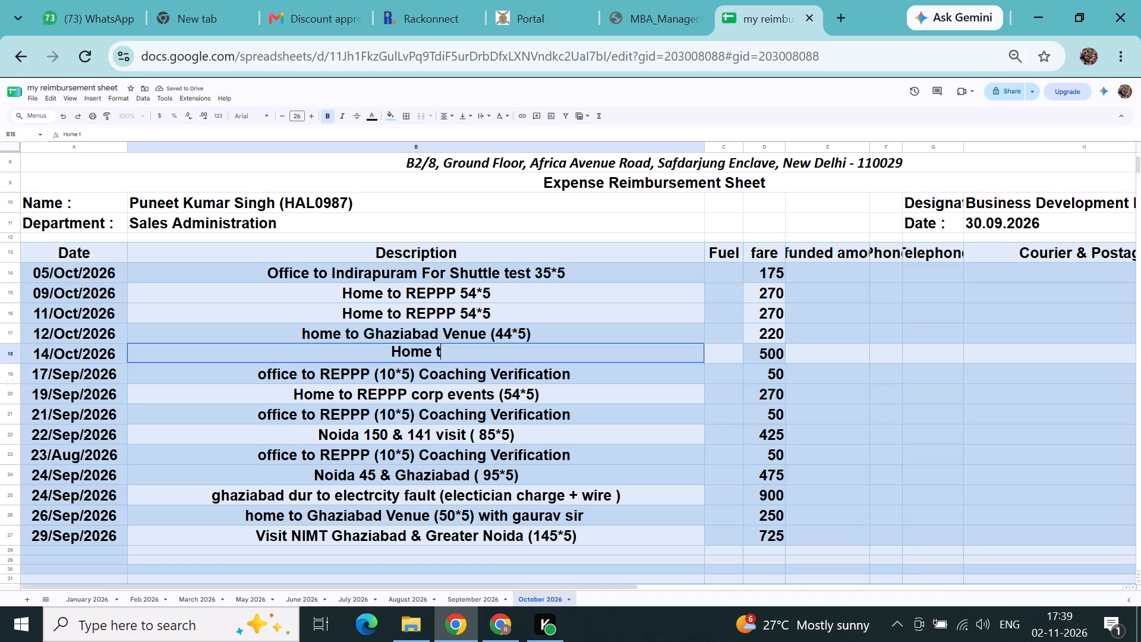
{"action": "type", "text": "o Meerut"}
{"action": "key", "text": "space"}
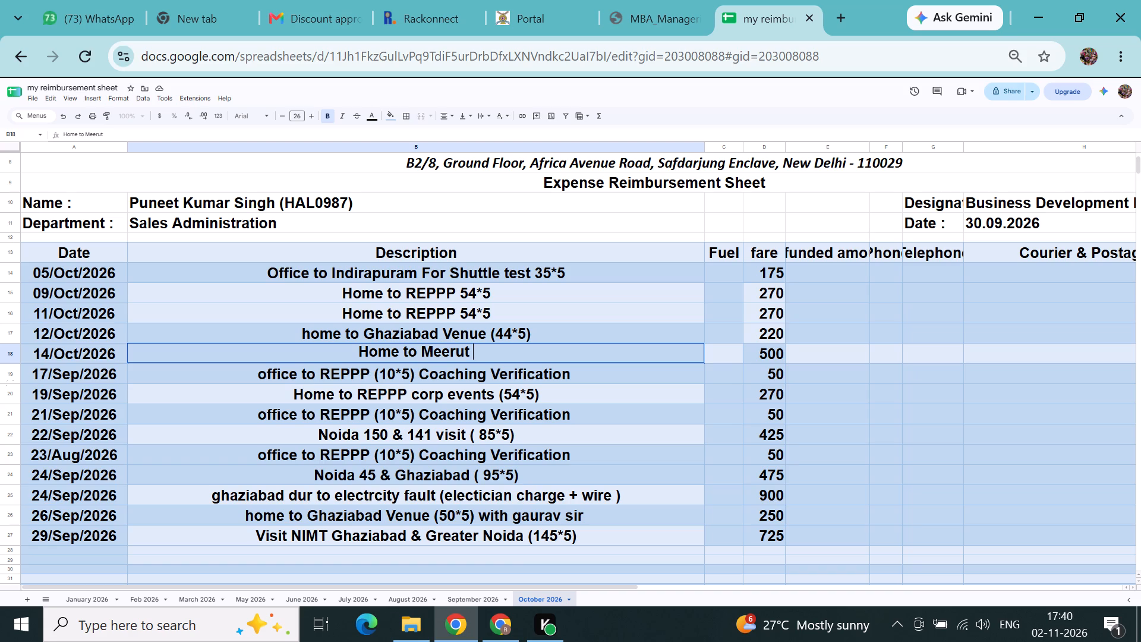
{"action": "key", "text": "1"}
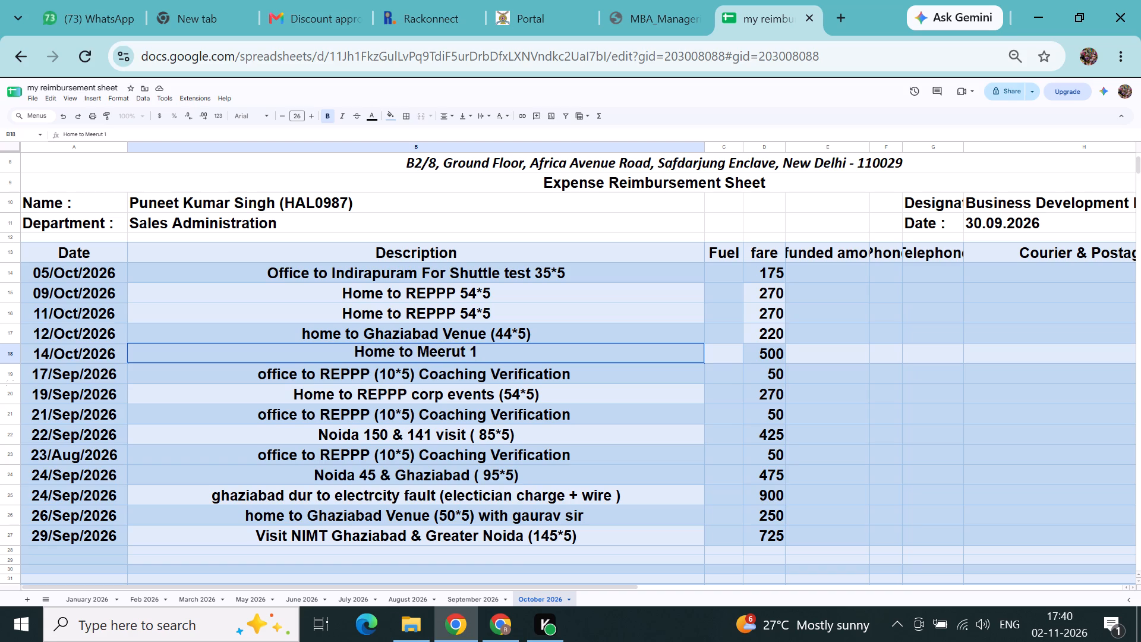
{"action": "type", "text": "30"}
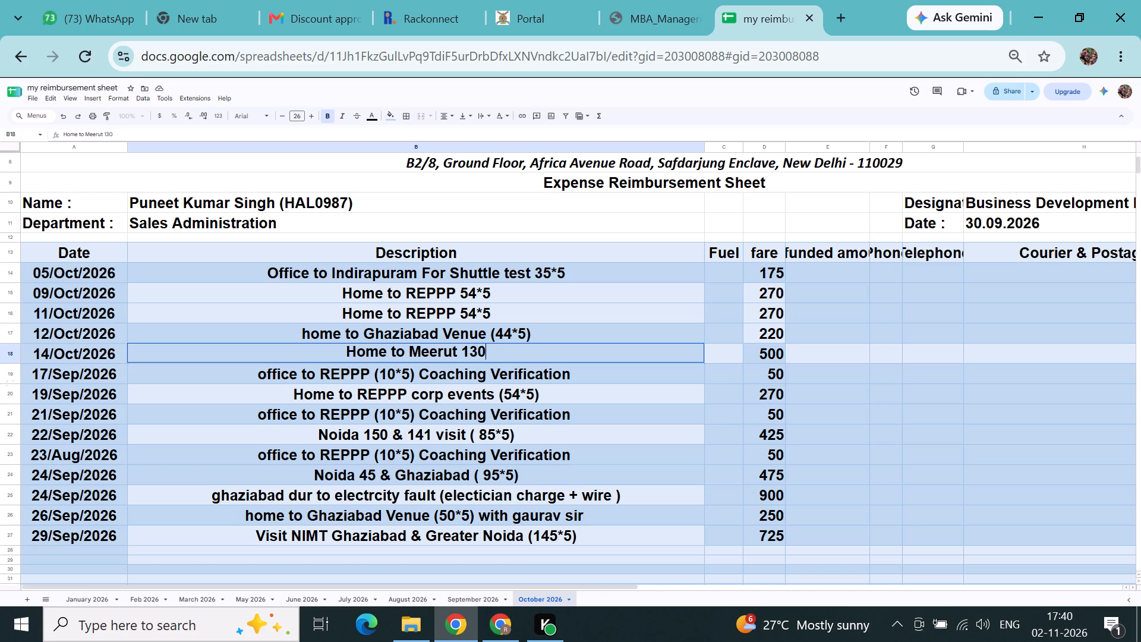
{"action": "key", "text": "BackSpace"}
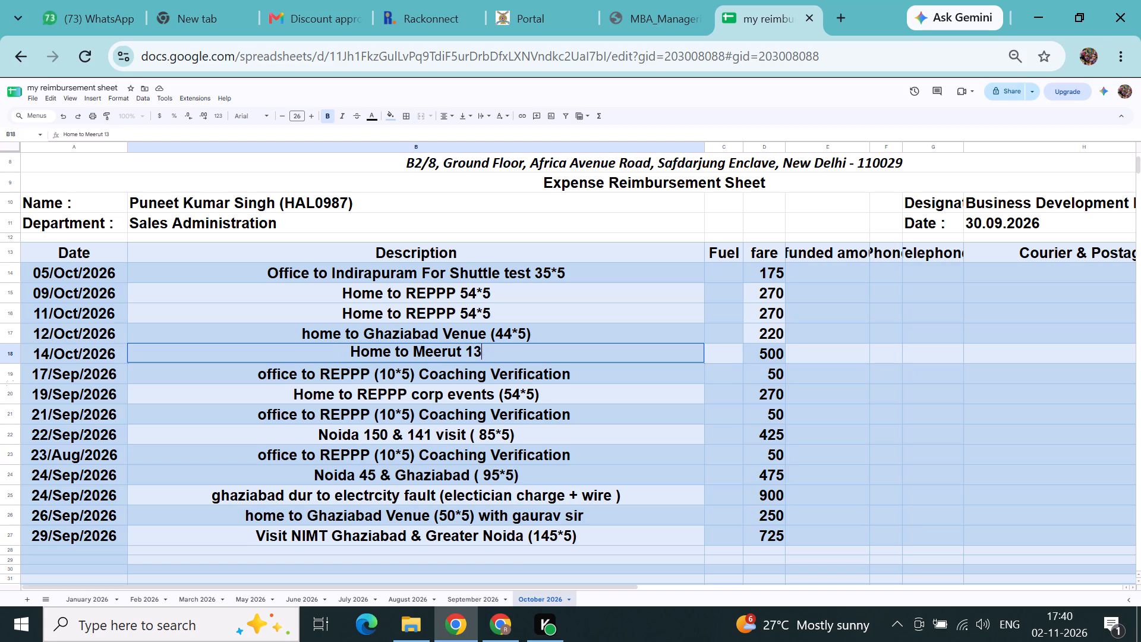
{"action": "key", "text": "5"}
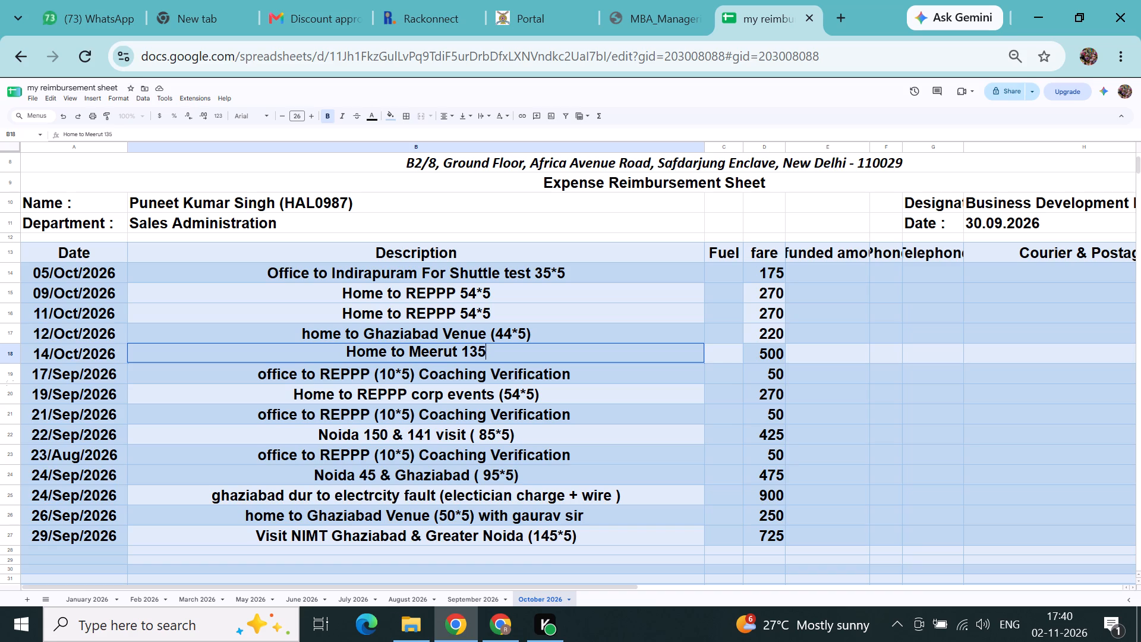
{"action": "key", "text": "shift+asterisk"}
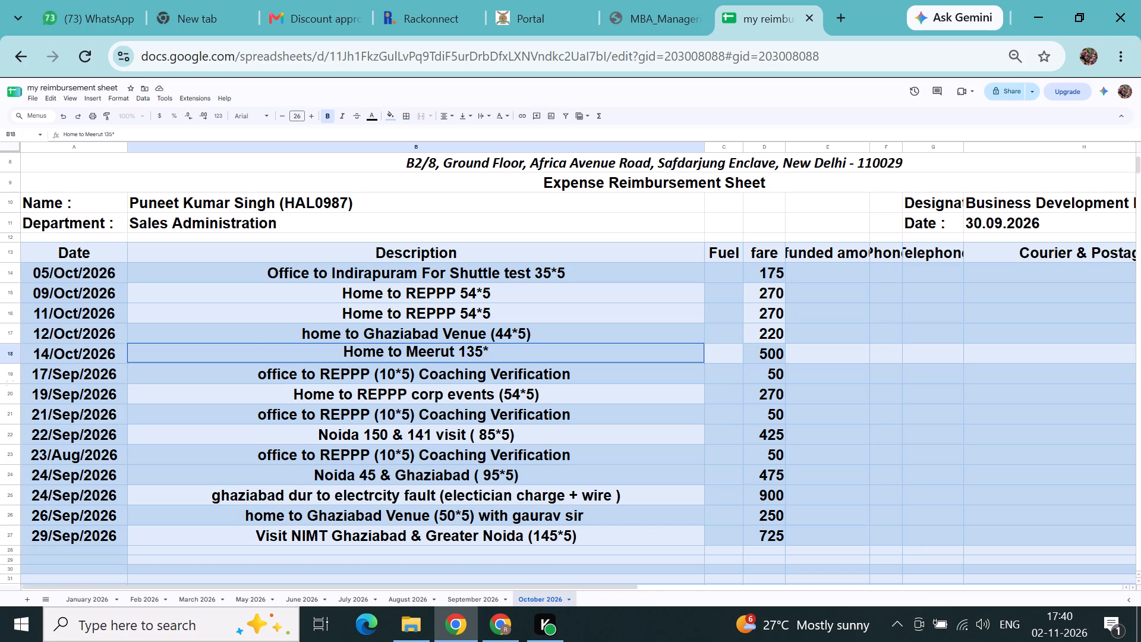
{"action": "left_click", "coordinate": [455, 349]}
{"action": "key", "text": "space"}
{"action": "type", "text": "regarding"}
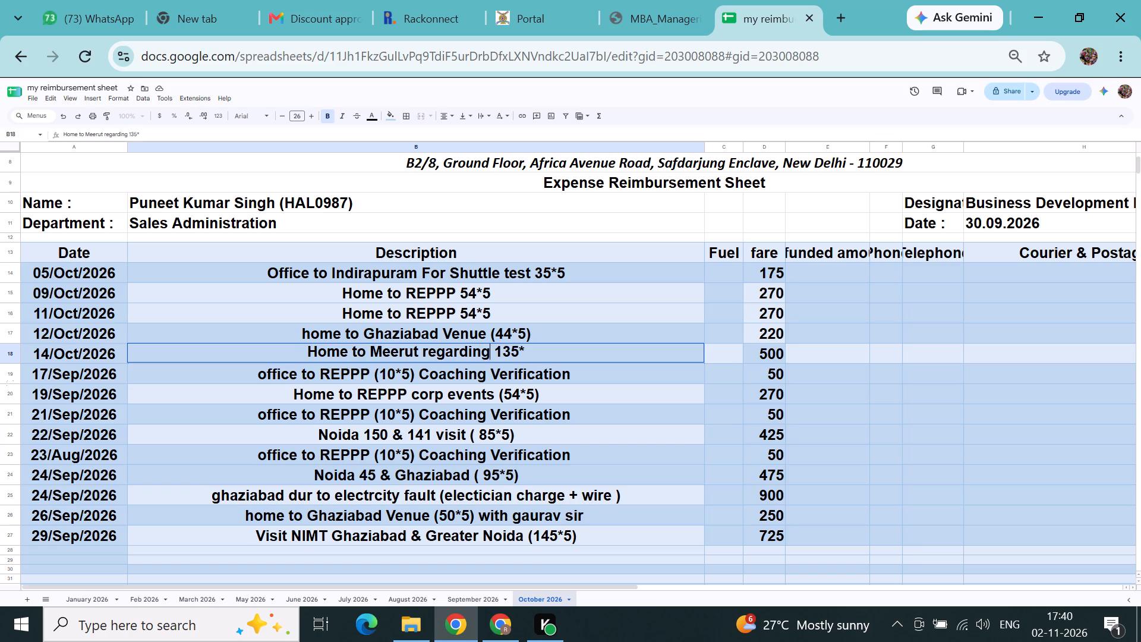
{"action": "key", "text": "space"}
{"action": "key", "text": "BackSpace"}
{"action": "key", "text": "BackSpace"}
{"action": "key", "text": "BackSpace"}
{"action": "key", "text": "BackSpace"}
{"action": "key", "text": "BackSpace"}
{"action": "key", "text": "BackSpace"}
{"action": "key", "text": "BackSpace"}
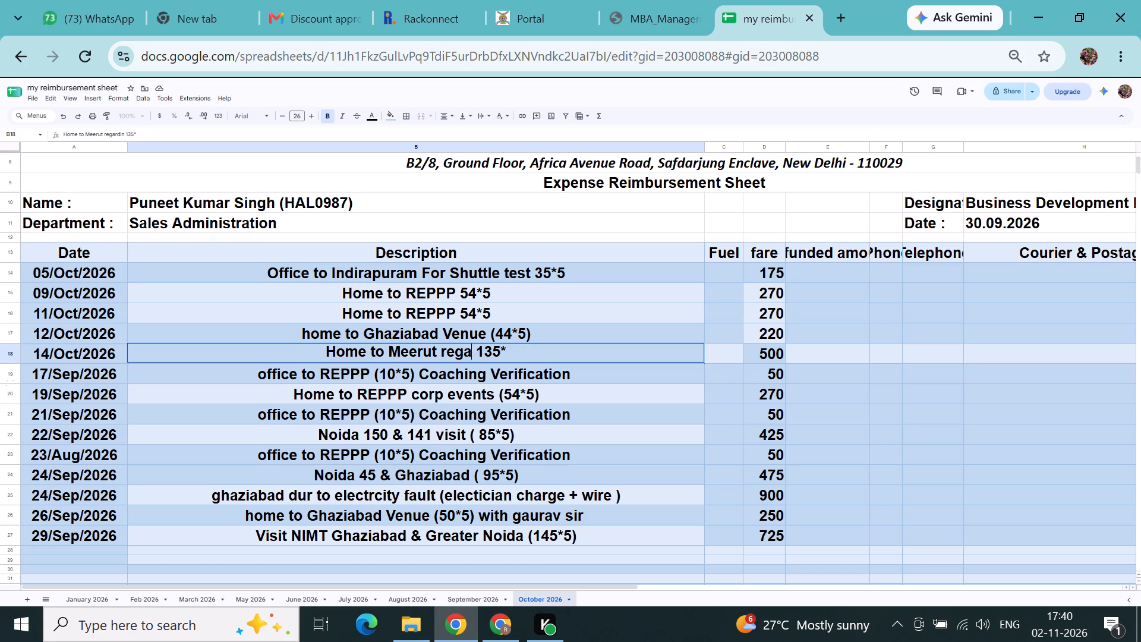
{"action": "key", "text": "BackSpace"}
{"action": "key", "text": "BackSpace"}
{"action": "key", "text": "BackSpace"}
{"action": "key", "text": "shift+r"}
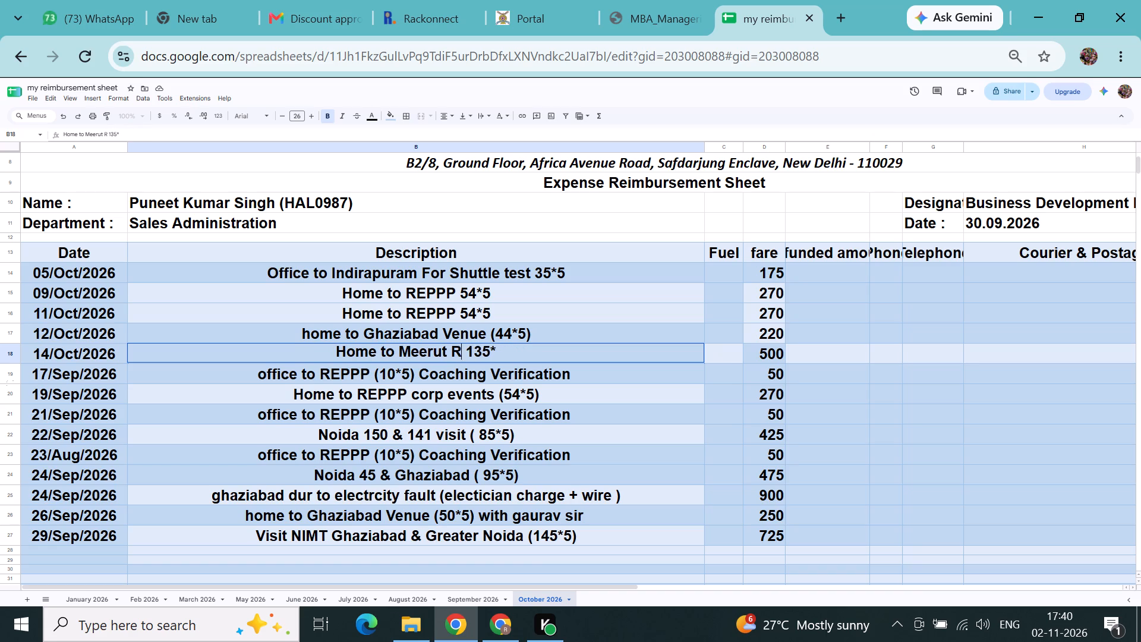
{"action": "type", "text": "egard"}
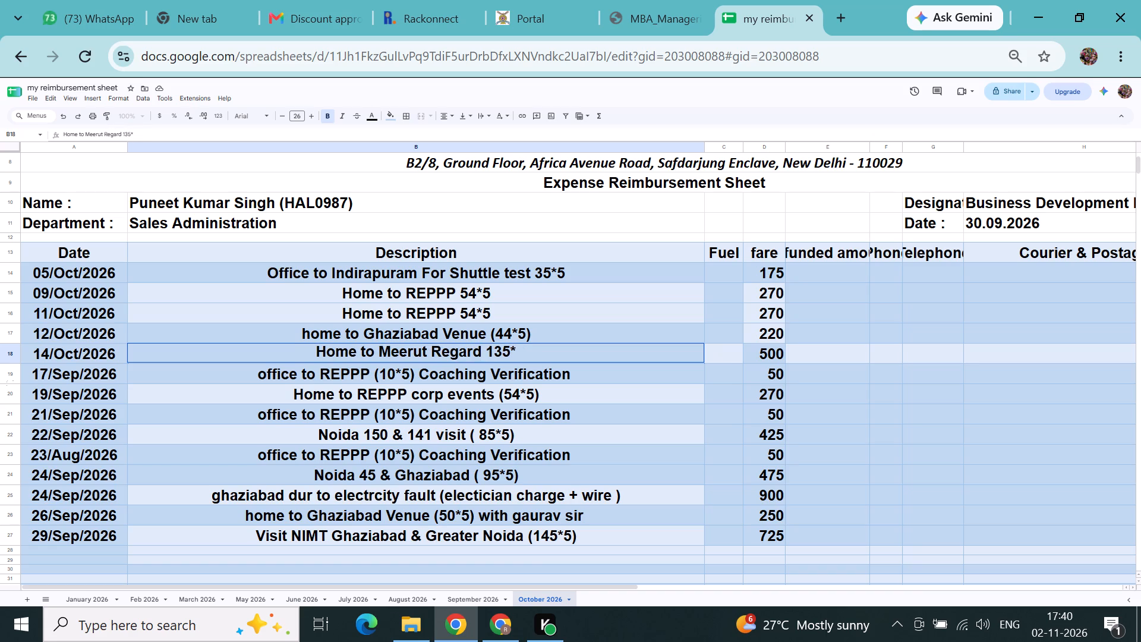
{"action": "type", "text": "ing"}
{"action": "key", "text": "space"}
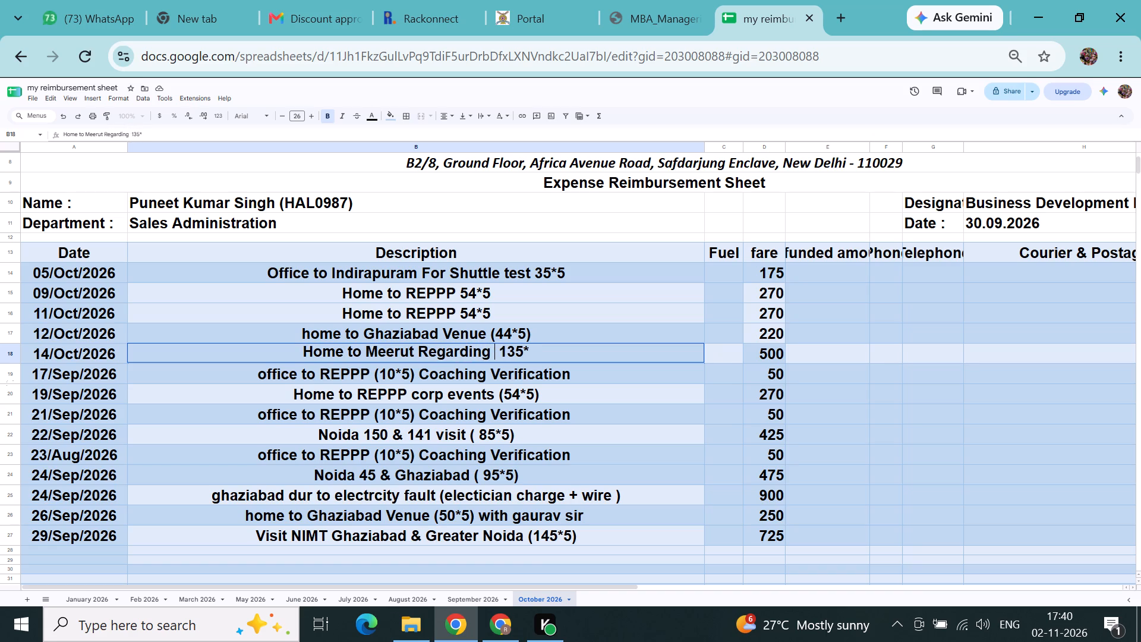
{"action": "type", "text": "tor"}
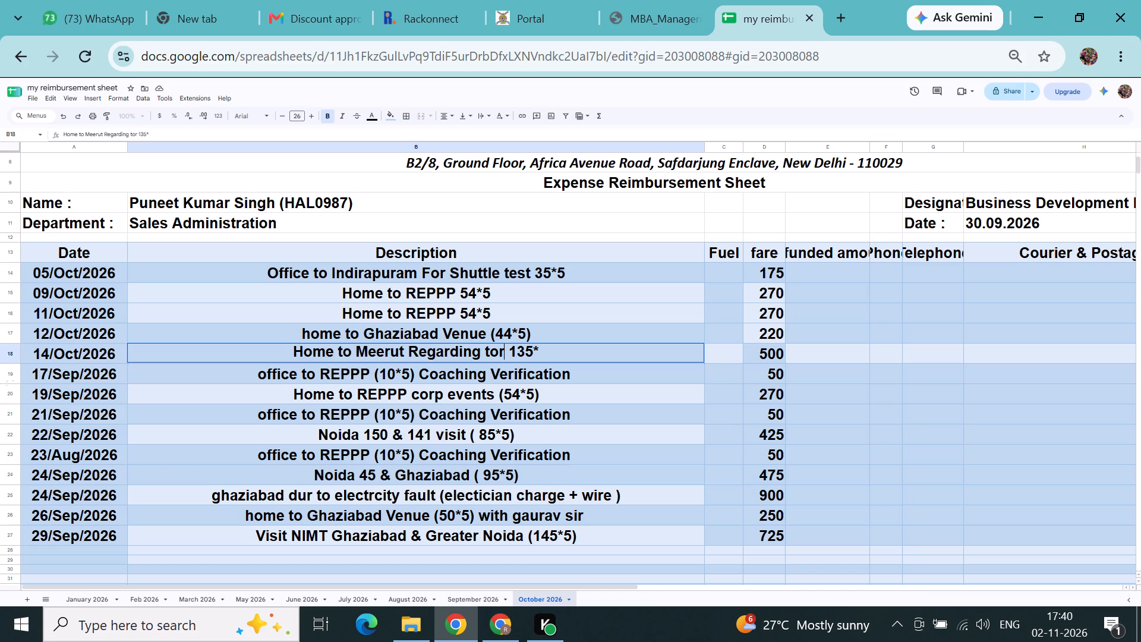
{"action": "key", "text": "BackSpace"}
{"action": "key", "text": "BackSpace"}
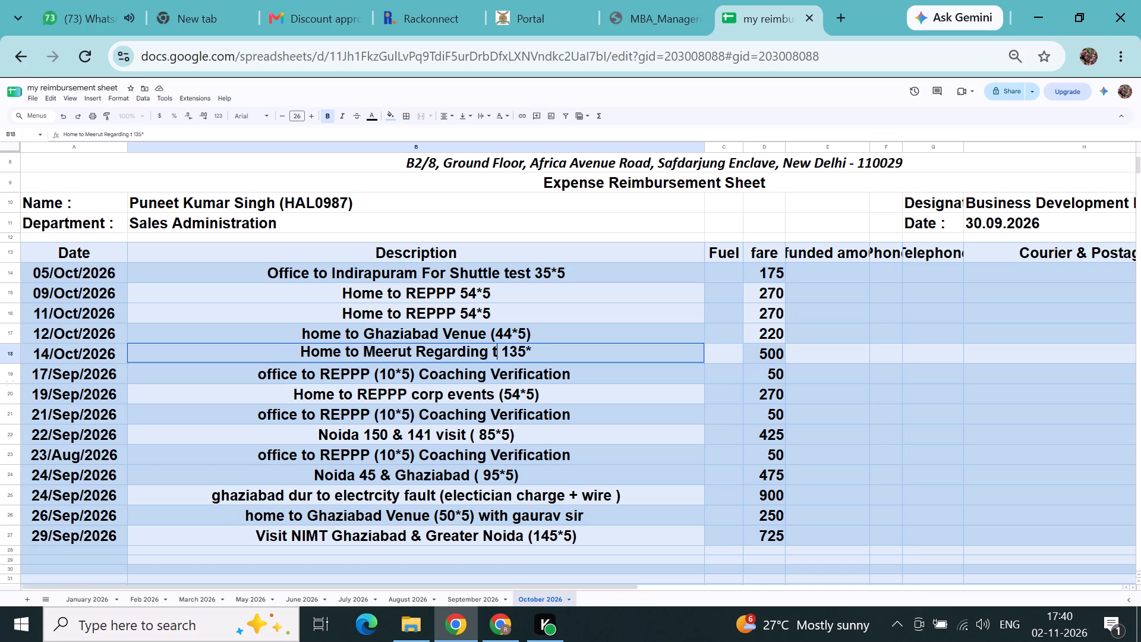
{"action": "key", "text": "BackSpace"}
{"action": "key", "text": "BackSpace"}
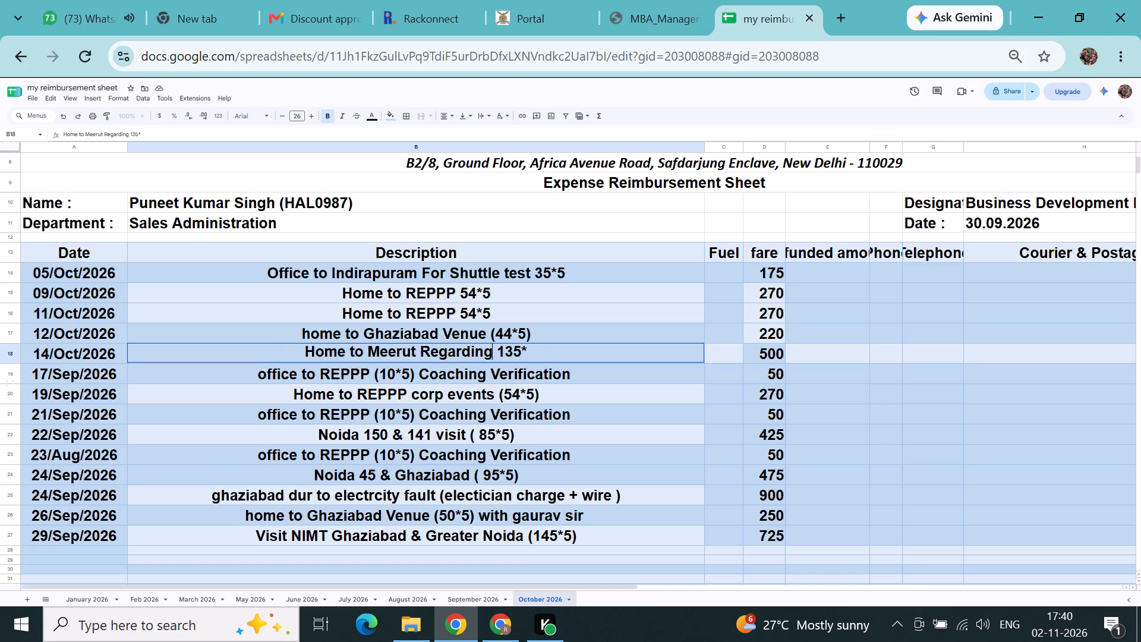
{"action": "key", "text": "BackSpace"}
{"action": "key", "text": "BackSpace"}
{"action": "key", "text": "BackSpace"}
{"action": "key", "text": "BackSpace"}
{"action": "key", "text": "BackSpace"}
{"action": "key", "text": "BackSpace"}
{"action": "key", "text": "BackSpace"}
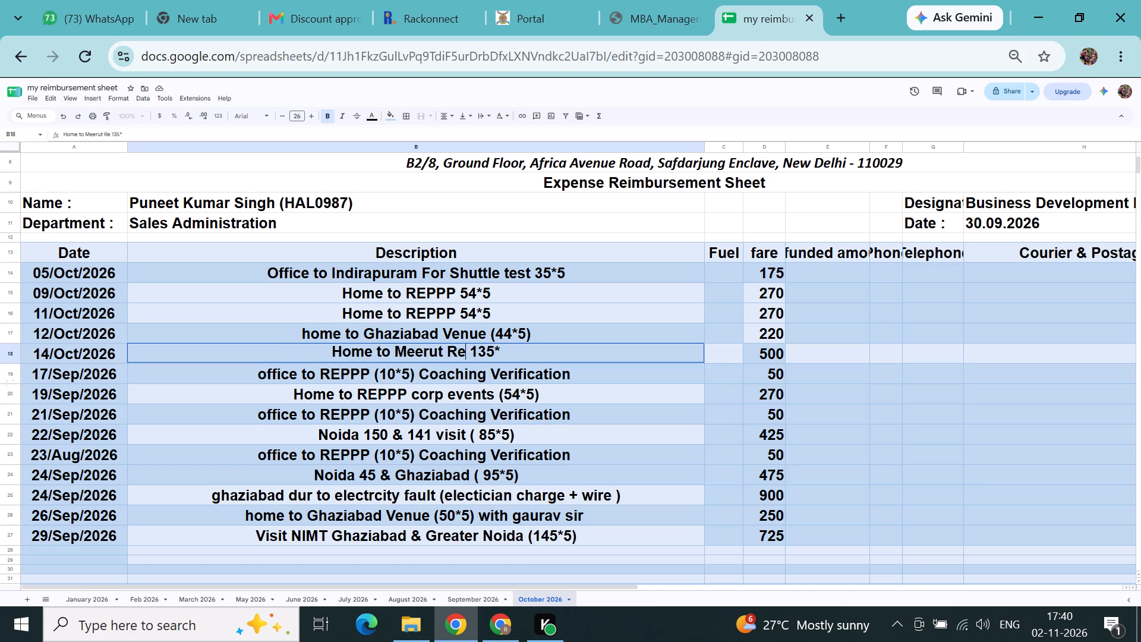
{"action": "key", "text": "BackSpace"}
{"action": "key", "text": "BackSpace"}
Complete the Meerut trip description in row 18 so that its calculation reads 138*5.
{"action": "key", "text": "Right"}
{"action": "key", "text": "Right"}
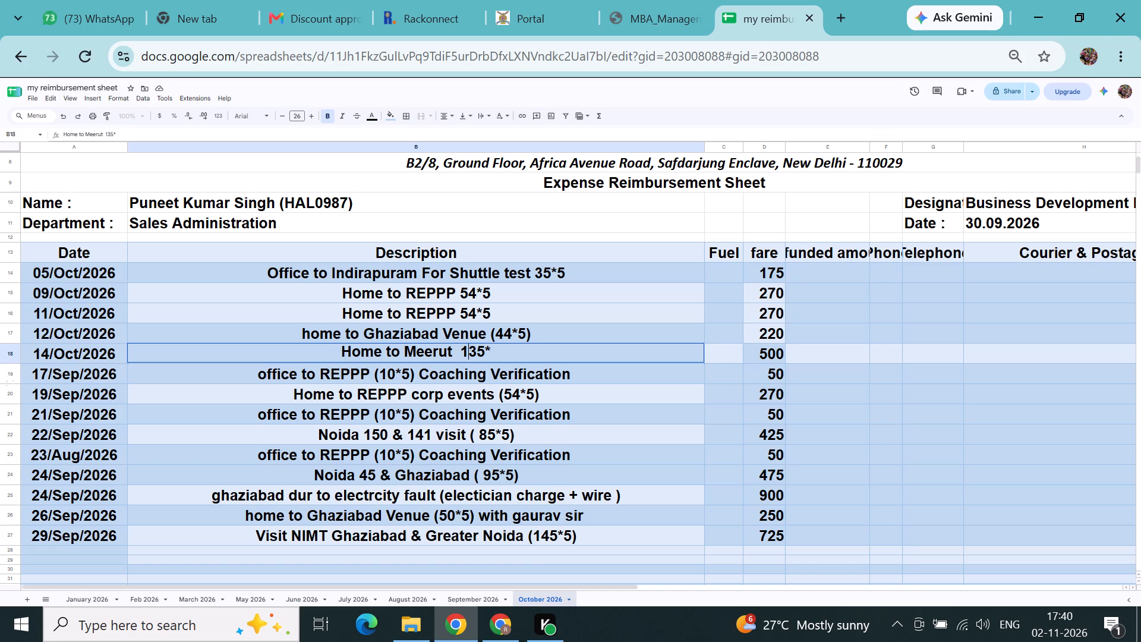
{"action": "left_click", "coordinate": [500, 350]}
{"action": "key", "text": "5"}
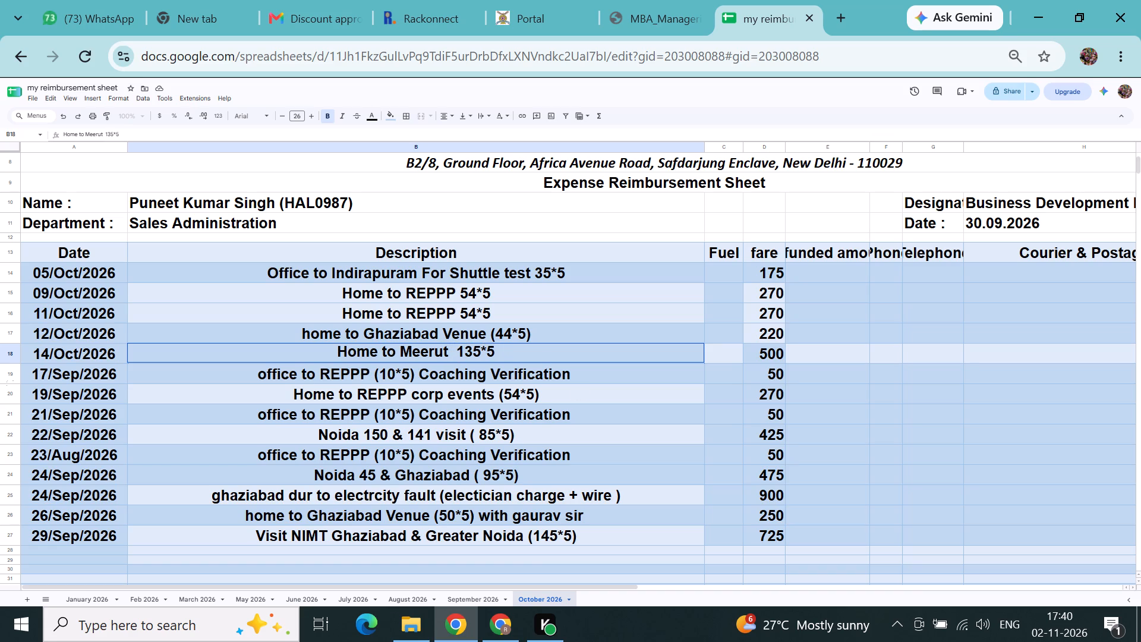
{"action": "left_click", "coordinate": [481, 345]}
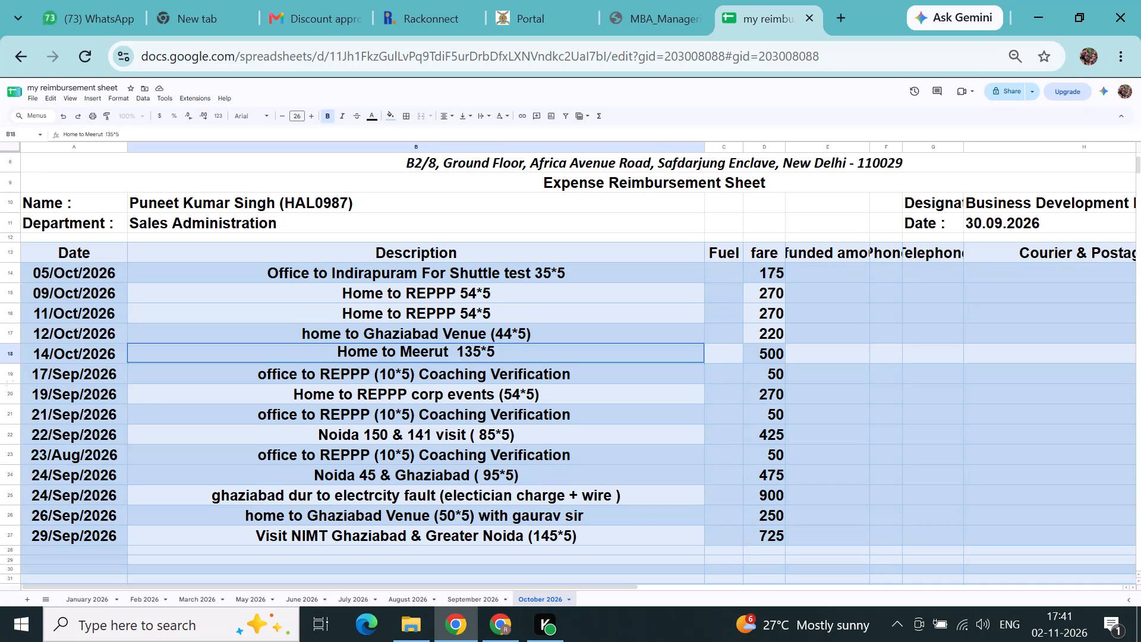
{"action": "key", "text": "BackSpace"}
{"action": "key", "text": "8"}
Set the fare of the Meerut trip in row 18 to 690.
{"action": "left_click", "coordinate": [760, 356]}
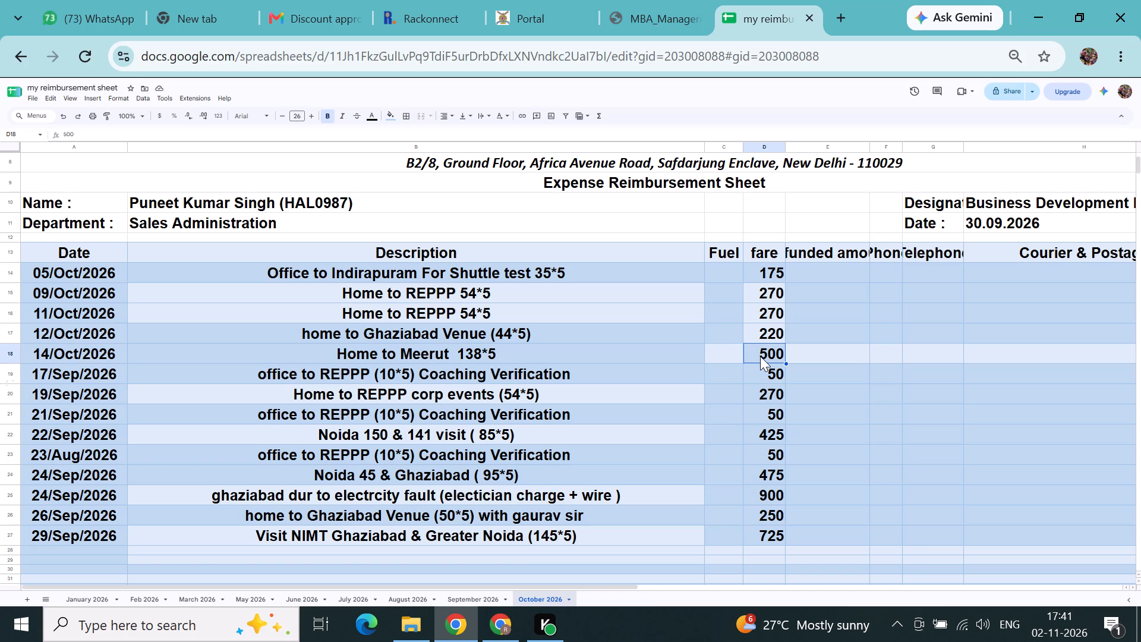
{"action": "type", "text": "690"}
{"action": "left_click", "coordinate": [828, 385]}
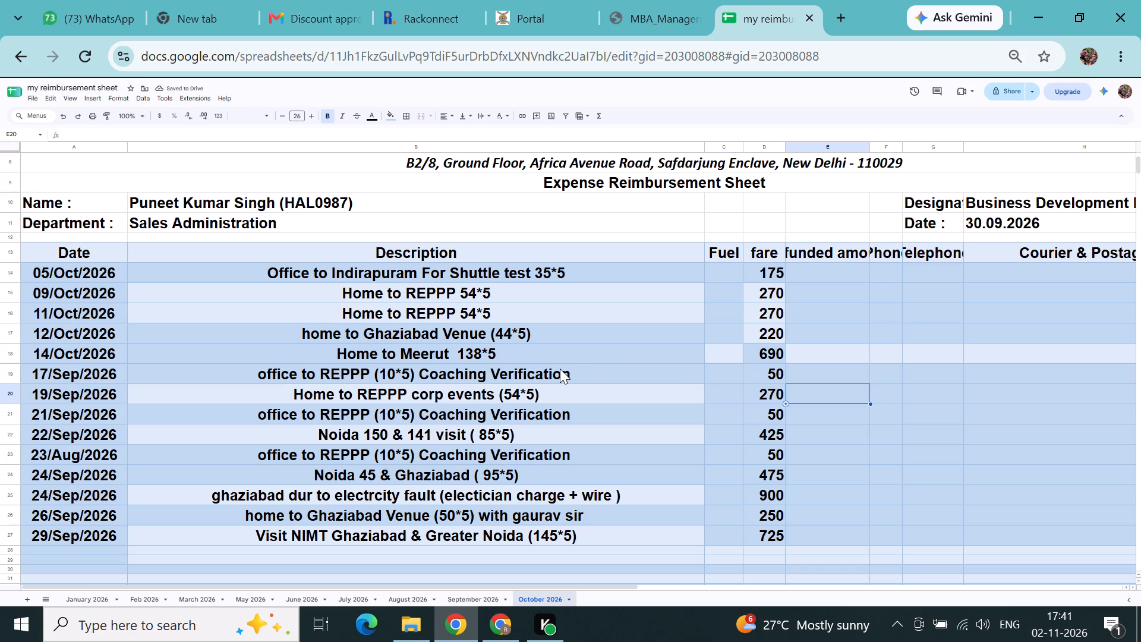
Review the trip descriptions in the February, March, May, June, July and August 2026 sheets for wording to reuse.
{"action": "left_click", "coordinate": [317, 604]}
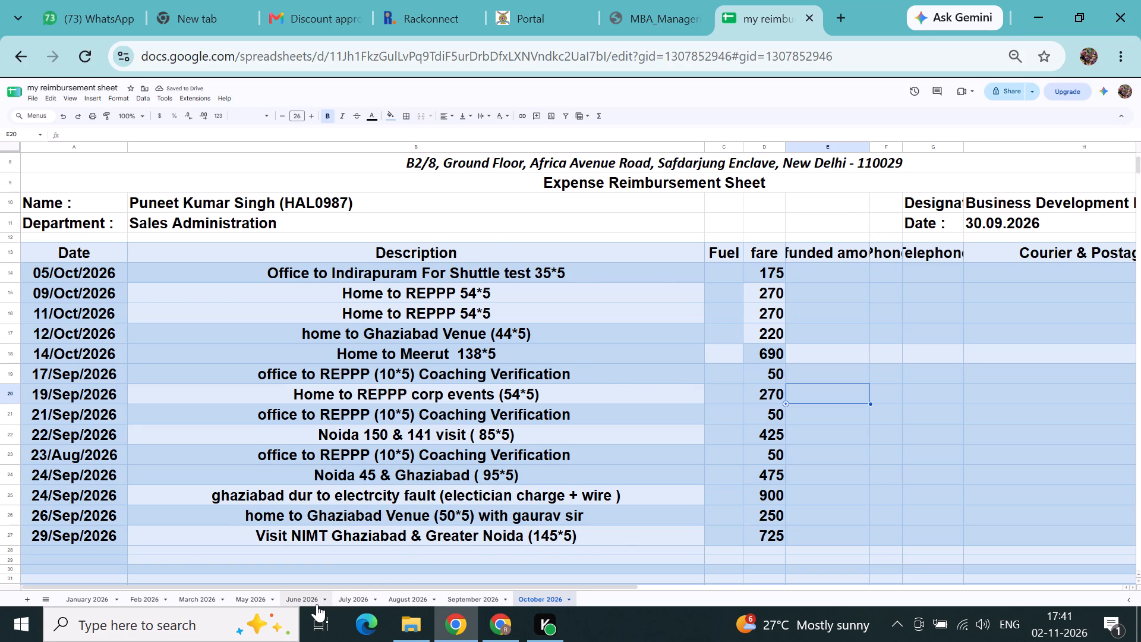
{"action": "scroll", "coordinate": [364, 517], "scroll_direction": "down", "scroll_amount": 1}
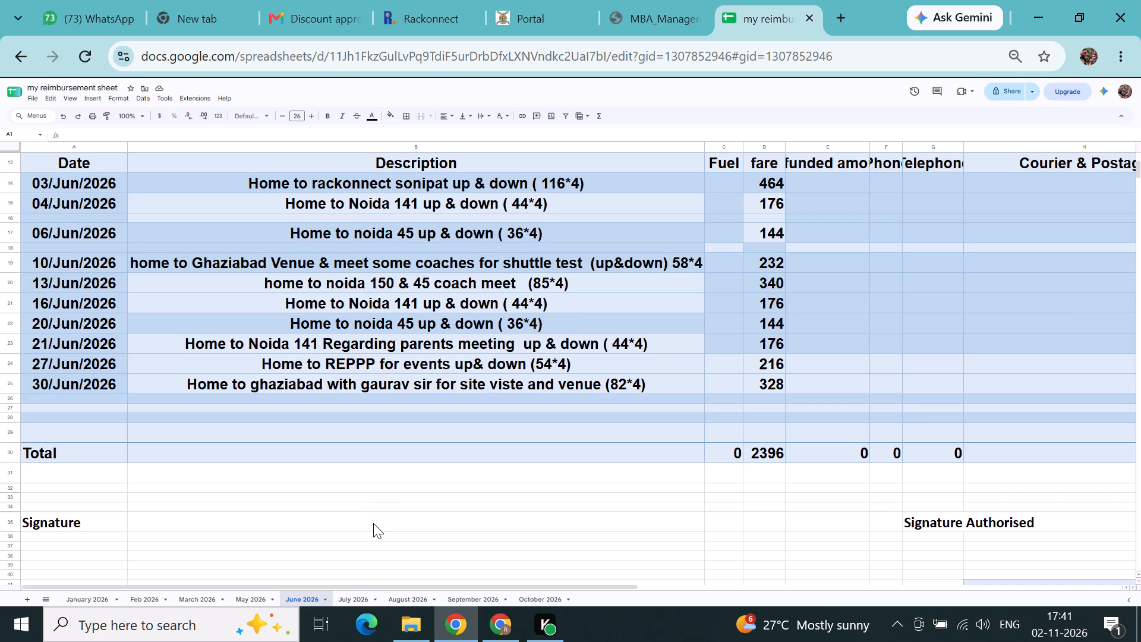
{"action": "left_click", "coordinate": [349, 597]}
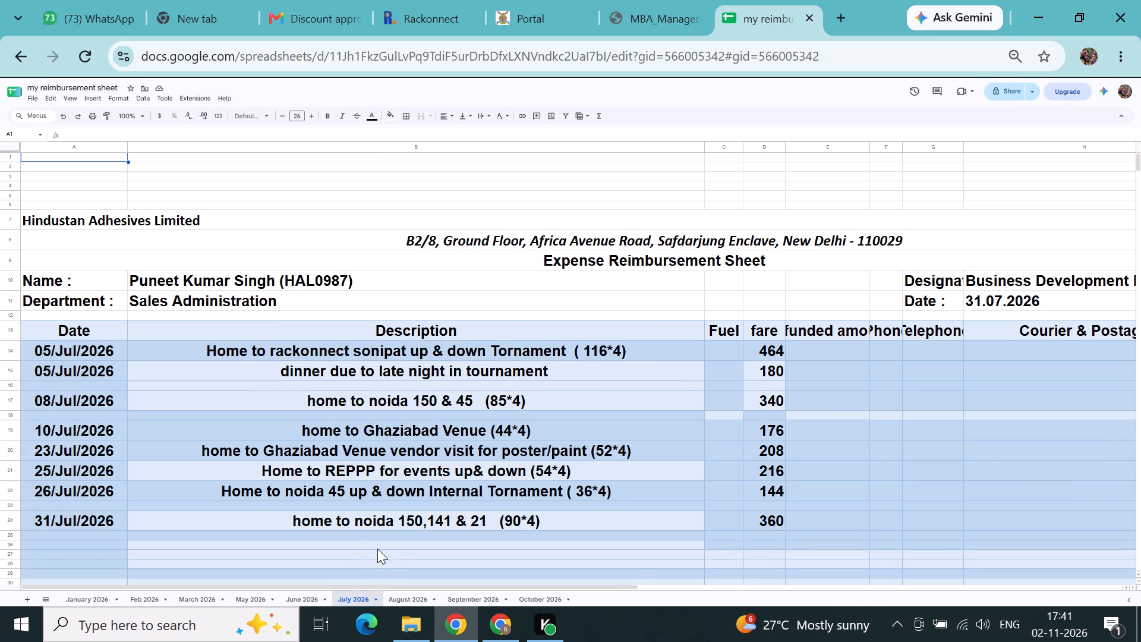
{"action": "left_click", "coordinate": [400, 595]}
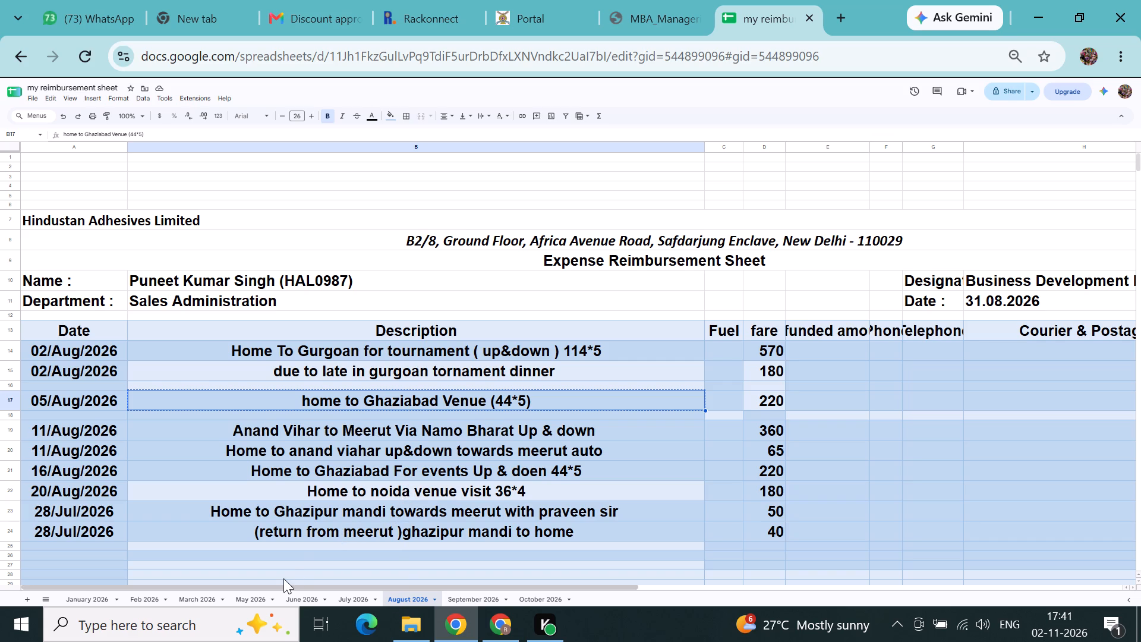
{"action": "left_click", "coordinate": [181, 605]}
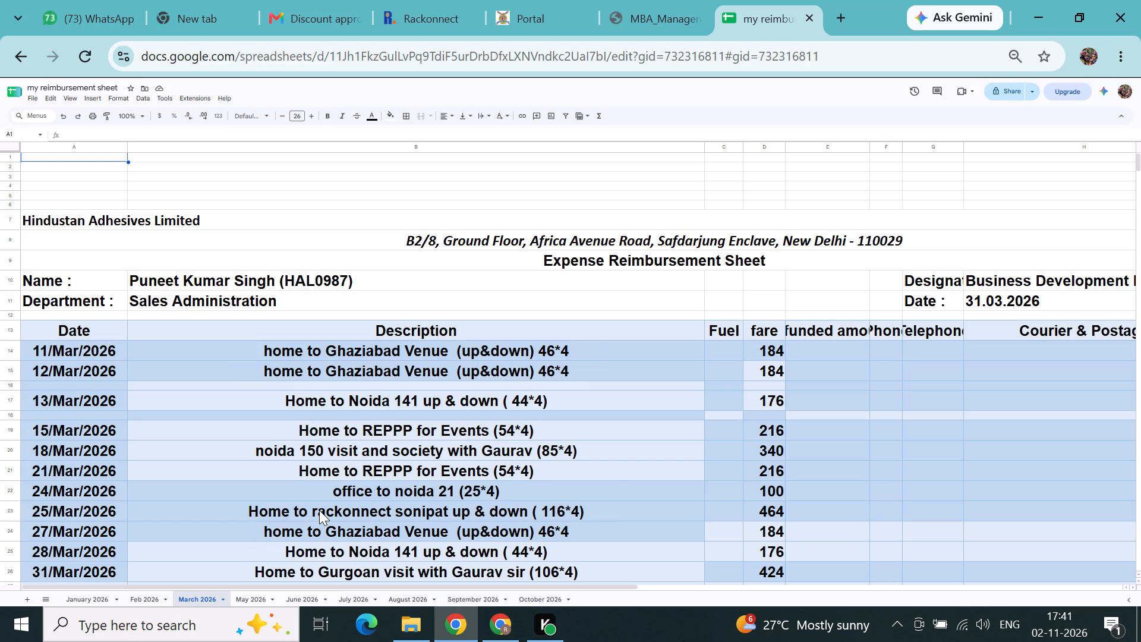
{"action": "scroll", "coordinate": [319, 510], "scroll_direction": "down", "scroll_amount": 1}
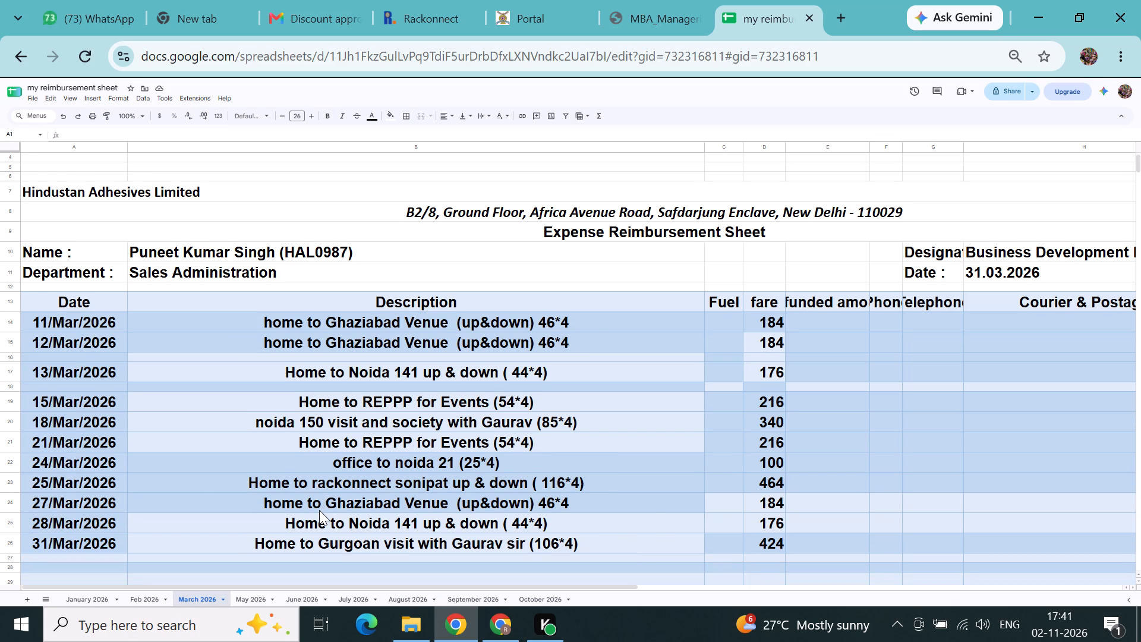
{"action": "left_click", "coordinate": [155, 600]}
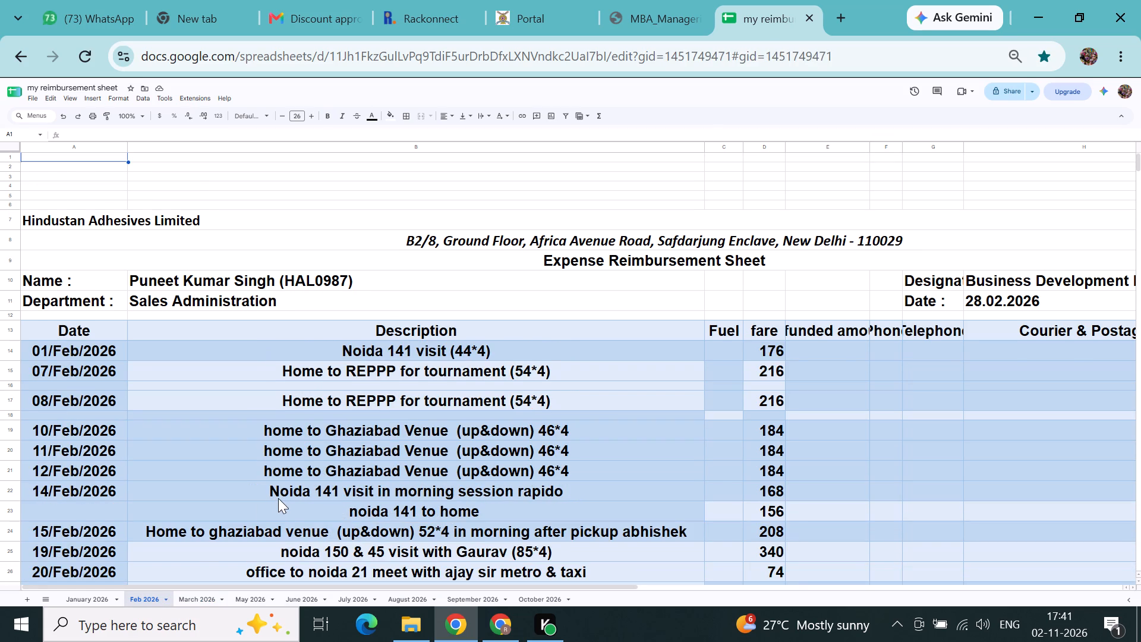
{"action": "scroll", "coordinate": [278, 498], "scroll_direction": "down", "scroll_amount": 2}
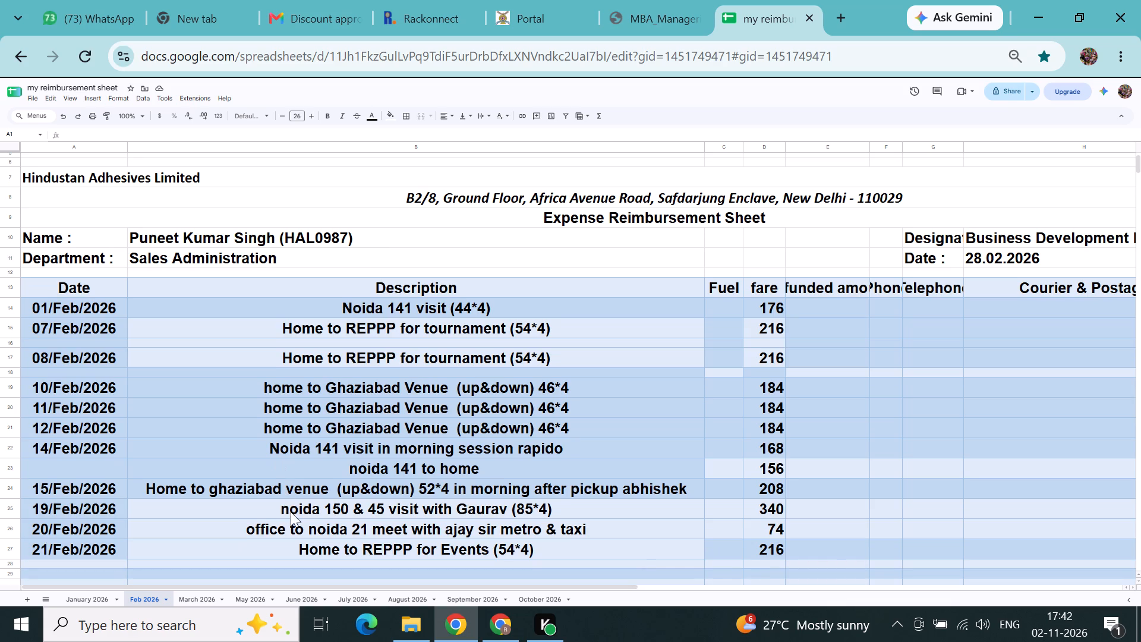
{"action": "left_click", "coordinate": [239, 598]}
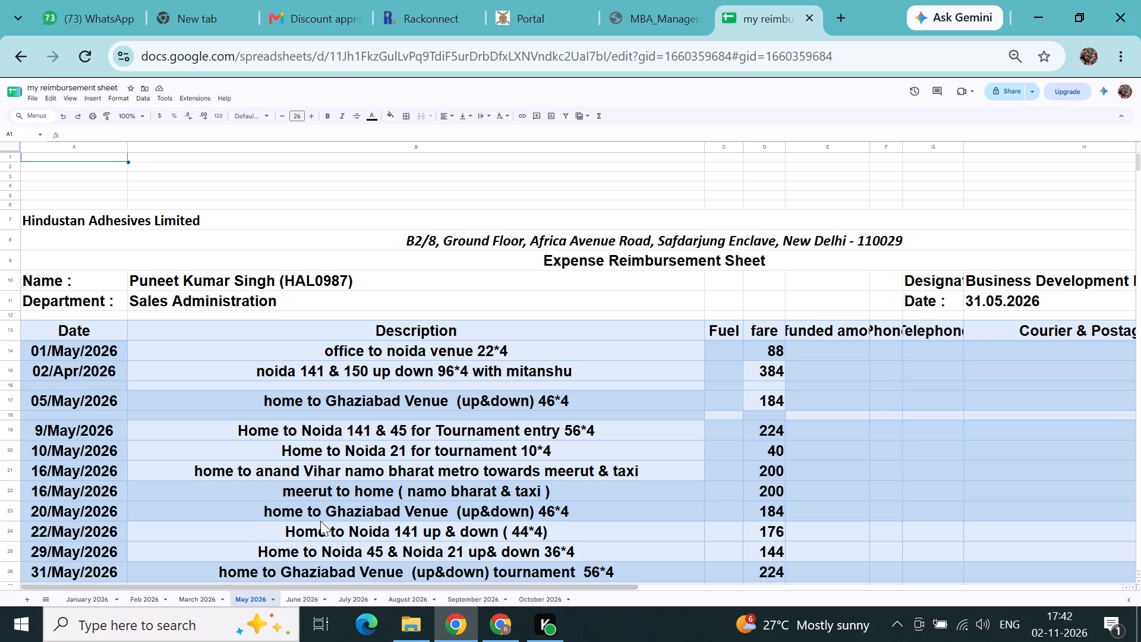
{"action": "scroll", "coordinate": [320, 521], "scroll_direction": "down", "scroll_amount": 1}
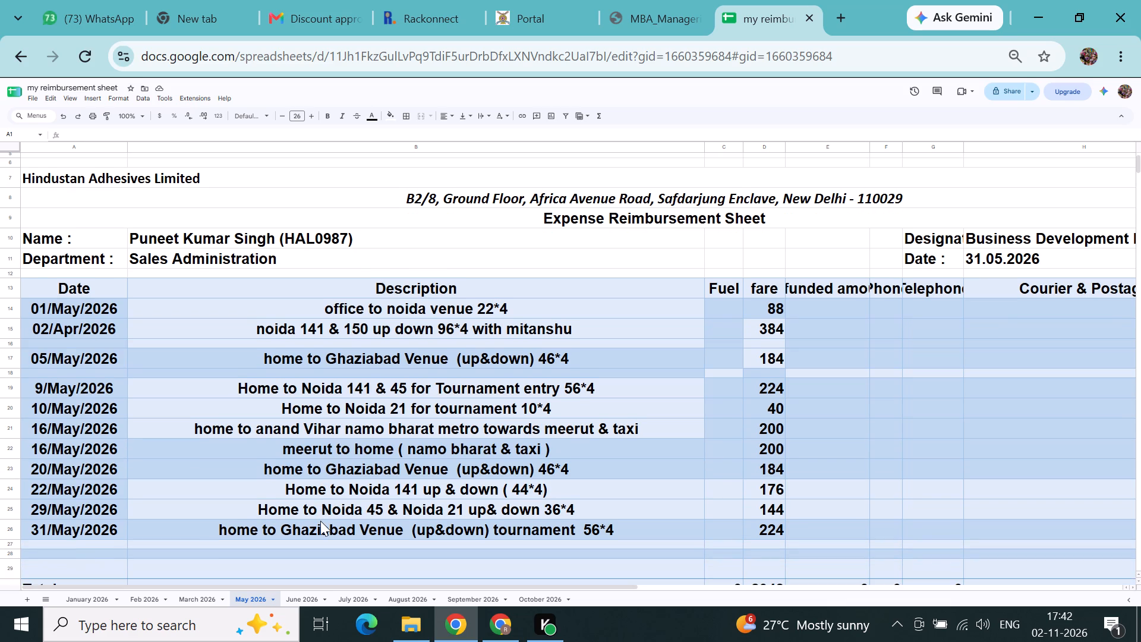
{"action": "scroll", "coordinate": [320, 521], "scroll_direction": "down", "scroll_amount": 1}
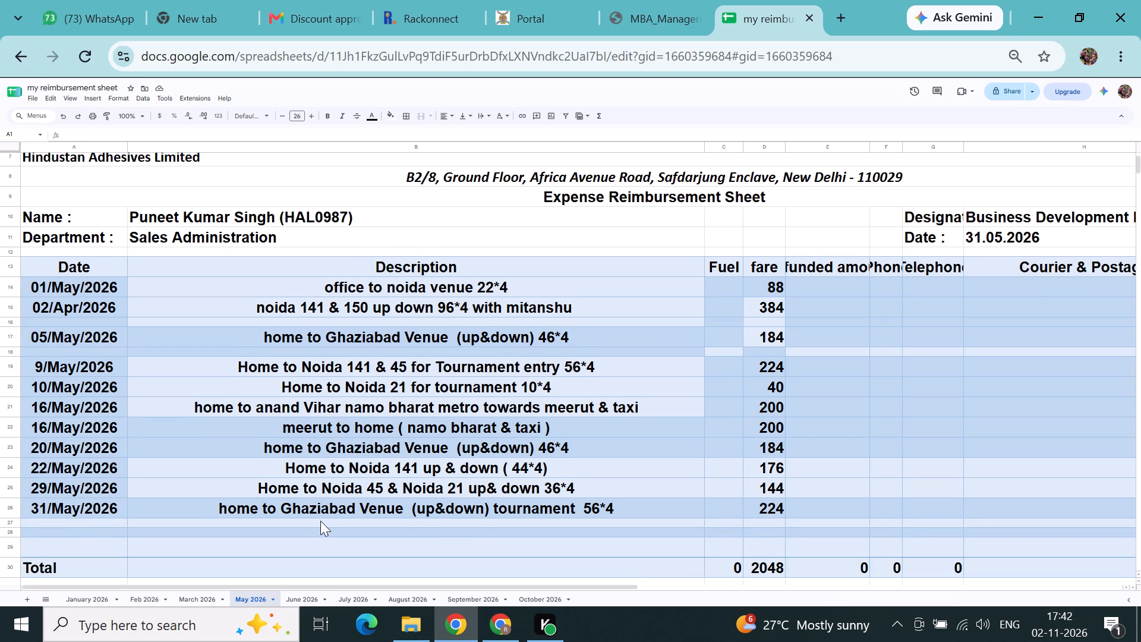
{"action": "left_click", "coordinate": [299, 605]}
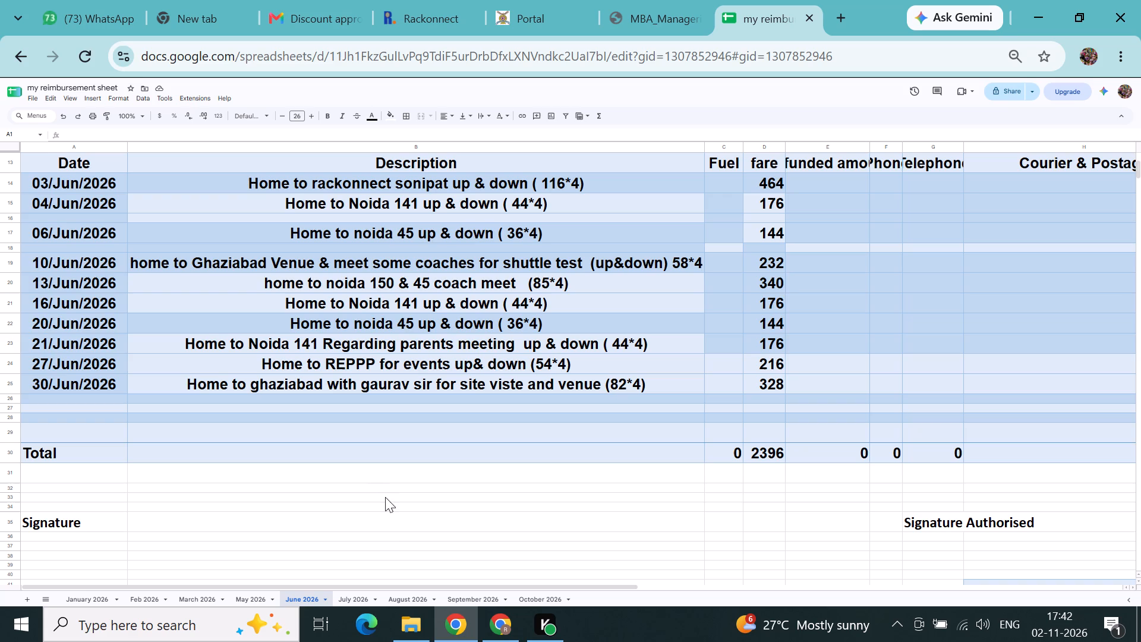
{"action": "left_click", "coordinate": [357, 591]}
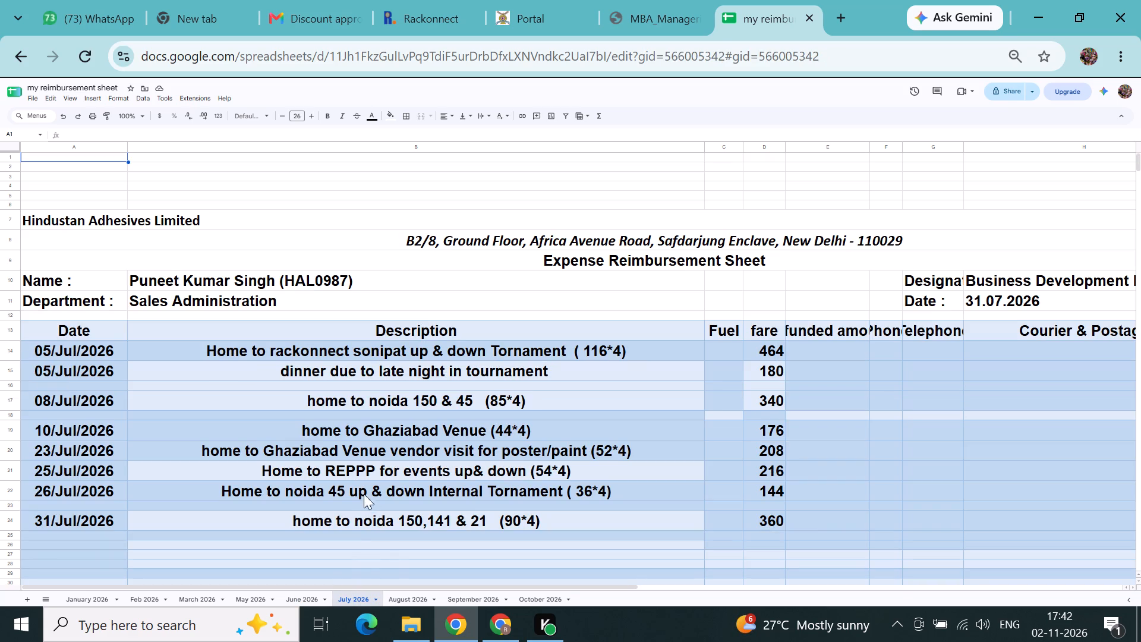
{"action": "left_click", "coordinate": [418, 599]}
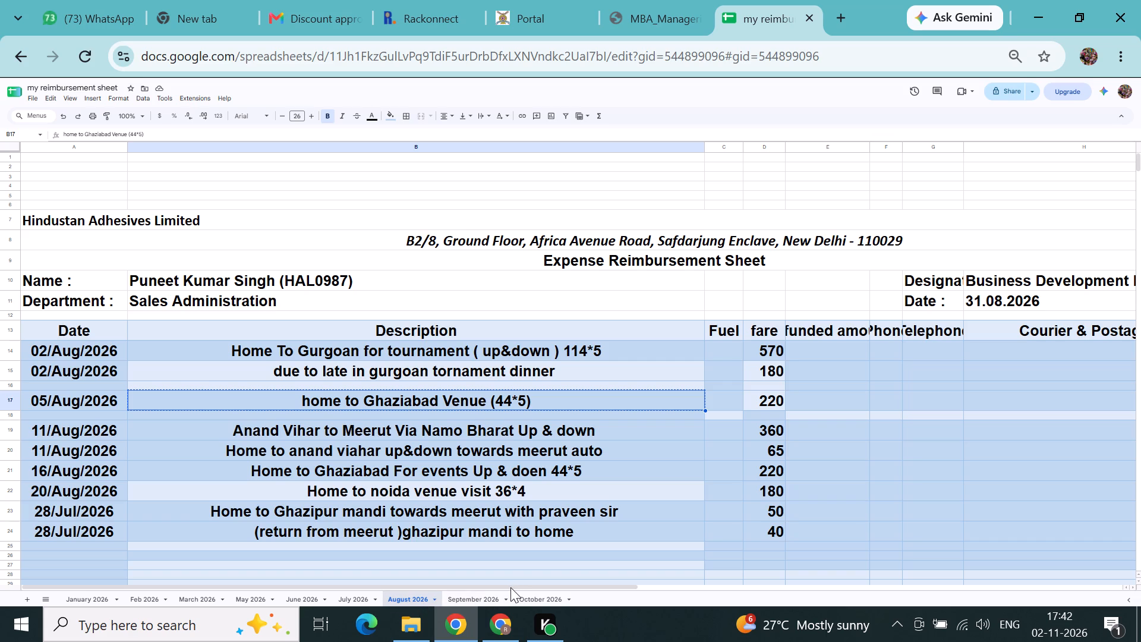
Return to the October 2026 sheet and set row 19's date to 25/Oct/2026.
{"action": "left_click", "coordinate": [543, 599]}
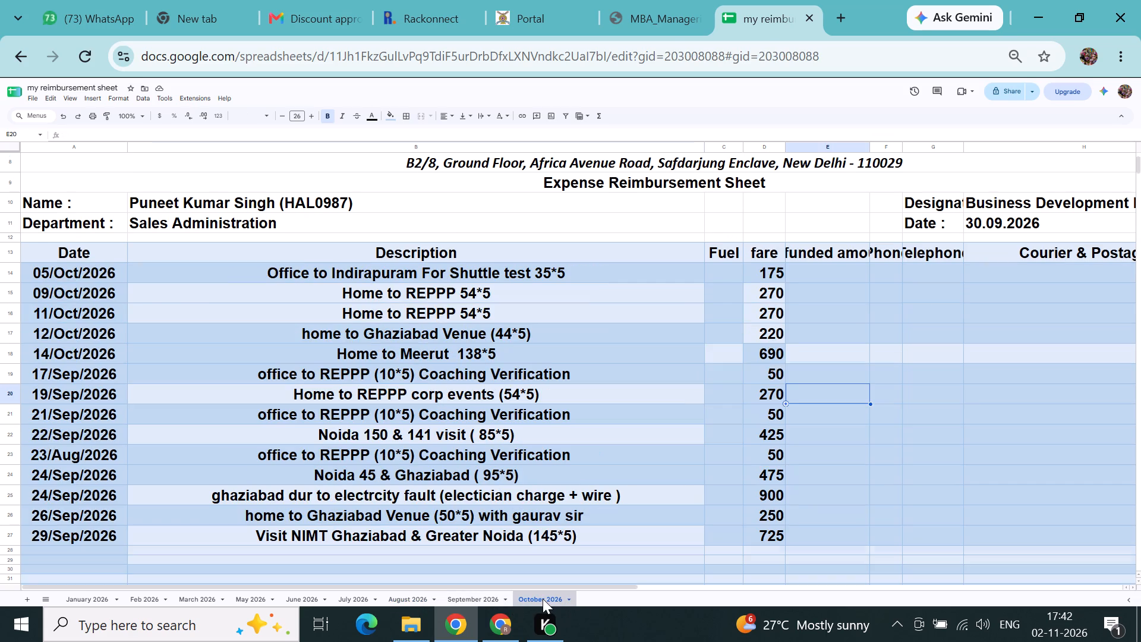
{"action": "left_click", "coordinate": [620, 380]}
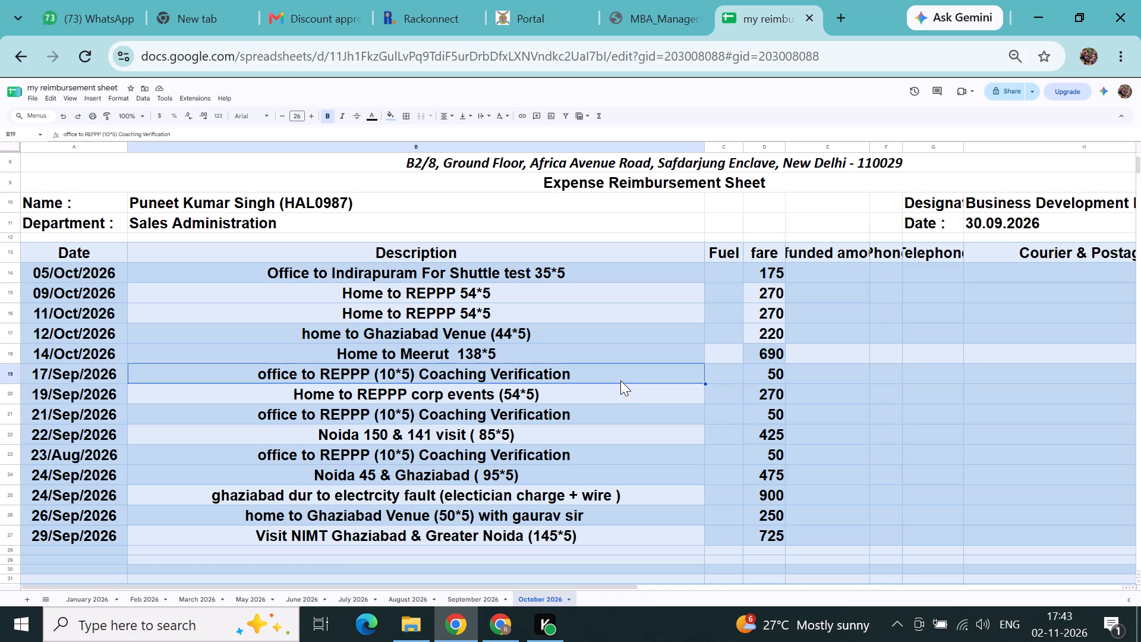
{"action": "double_click", "coordinate": [488, 367]}
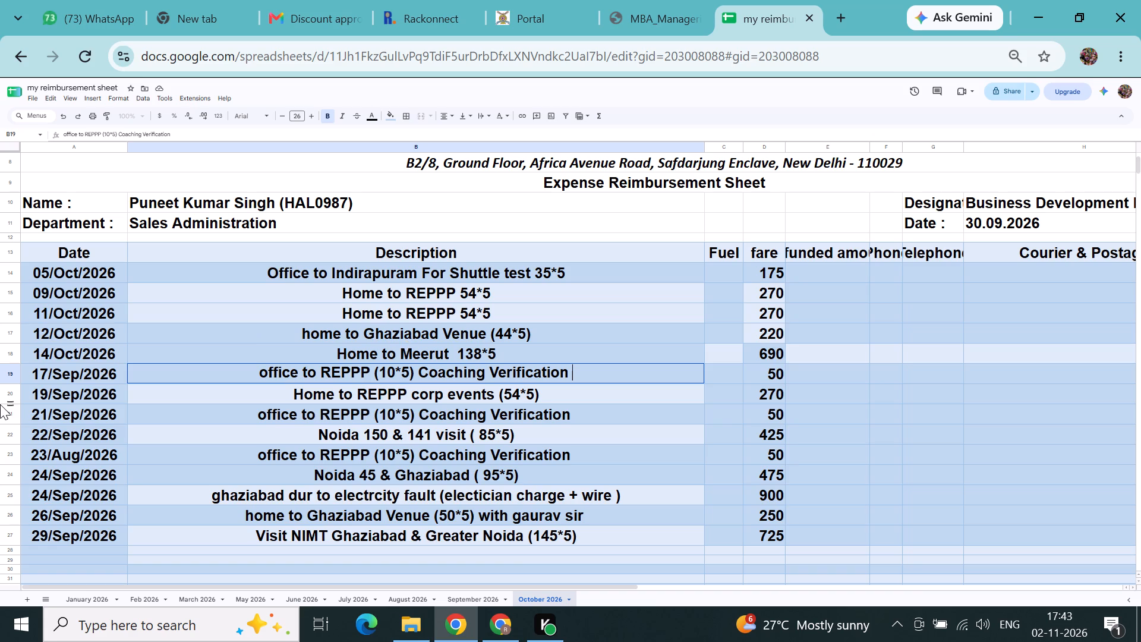
{"action": "double_click", "coordinate": [51, 379]}
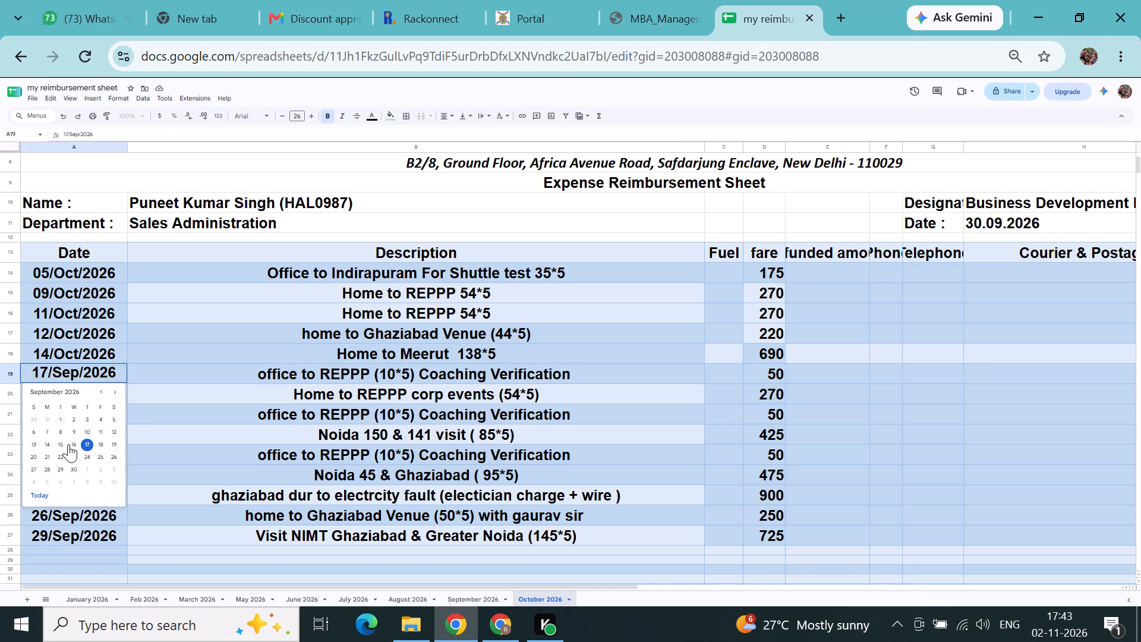
{"action": "left_click", "coordinate": [96, 455]}
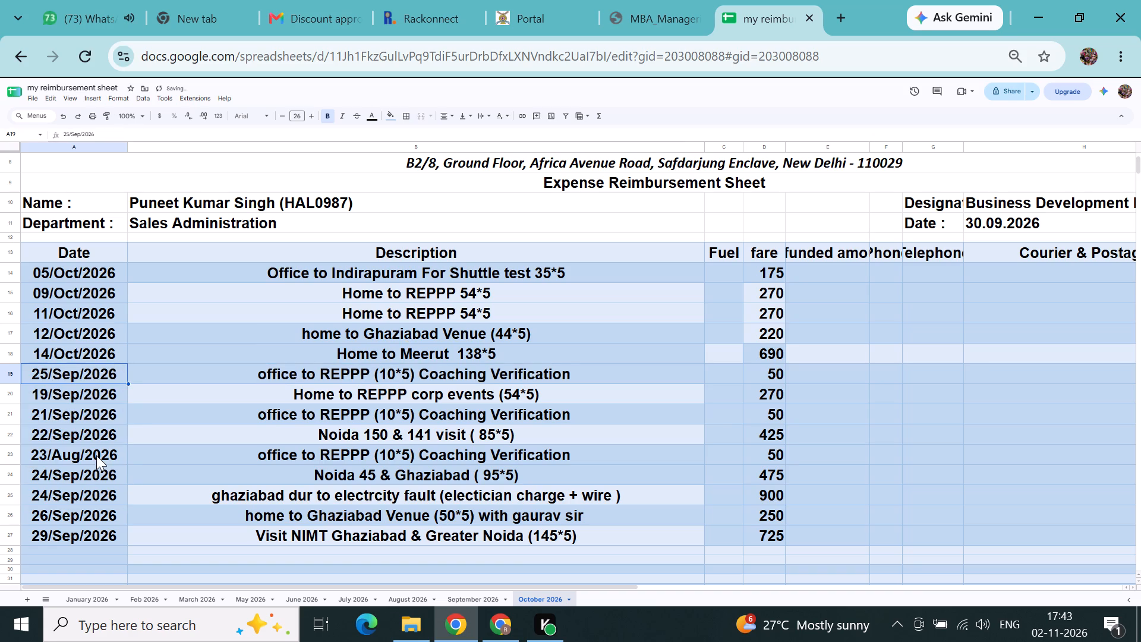
{"action": "double_click", "coordinate": [75, 369]}
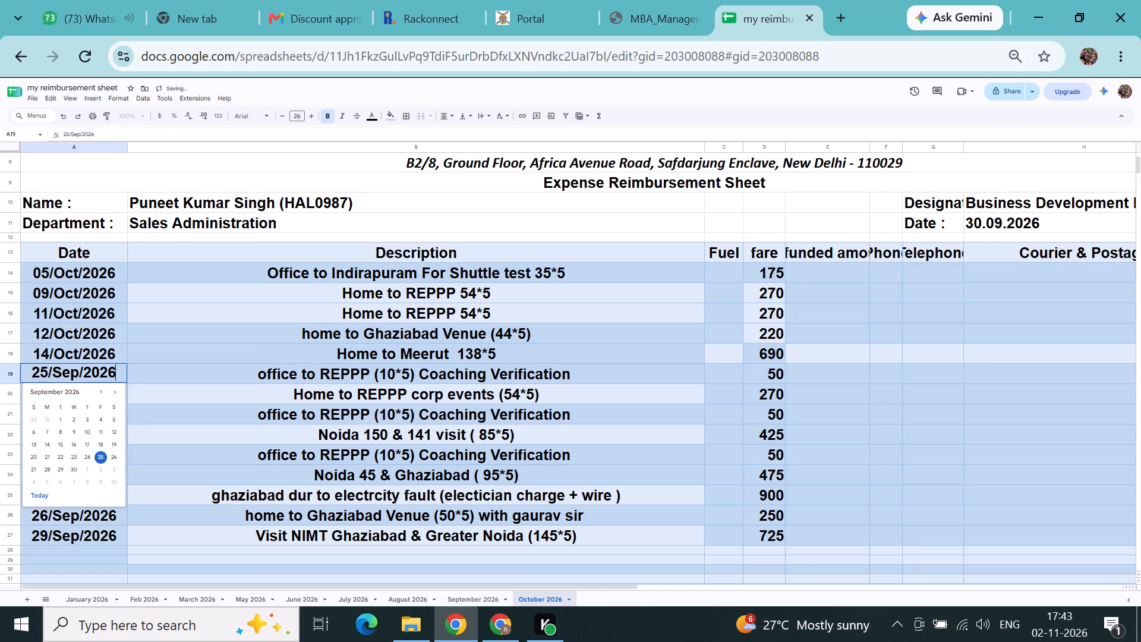
{"action": "left_click", "coordinate": [117, 389]}
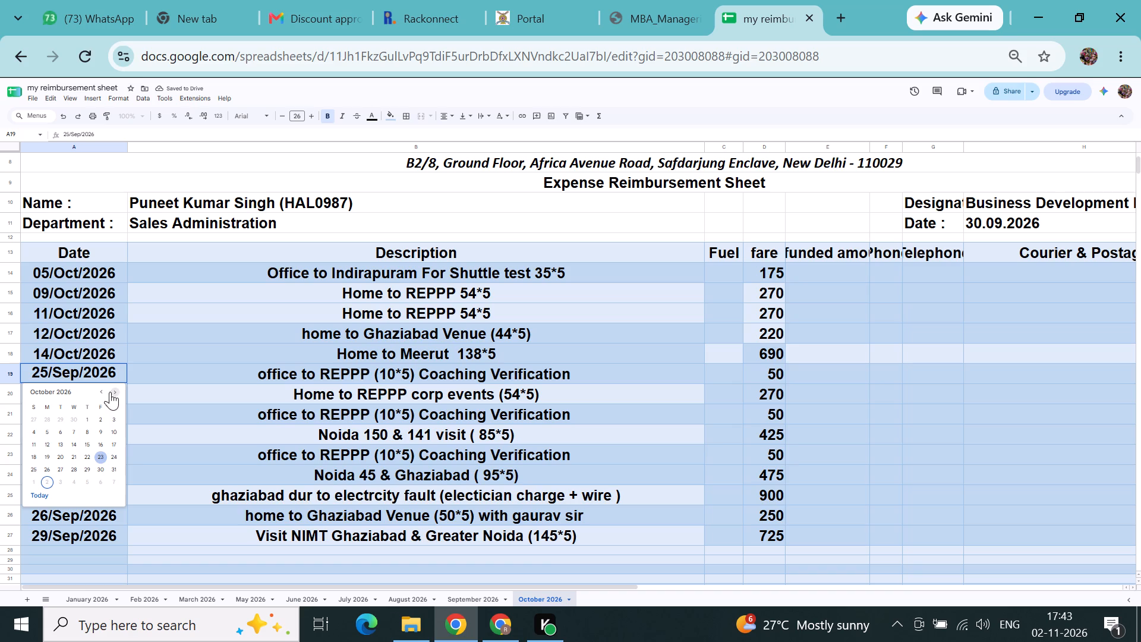
{"action": "left_click", "coordinate": [40, 469]}
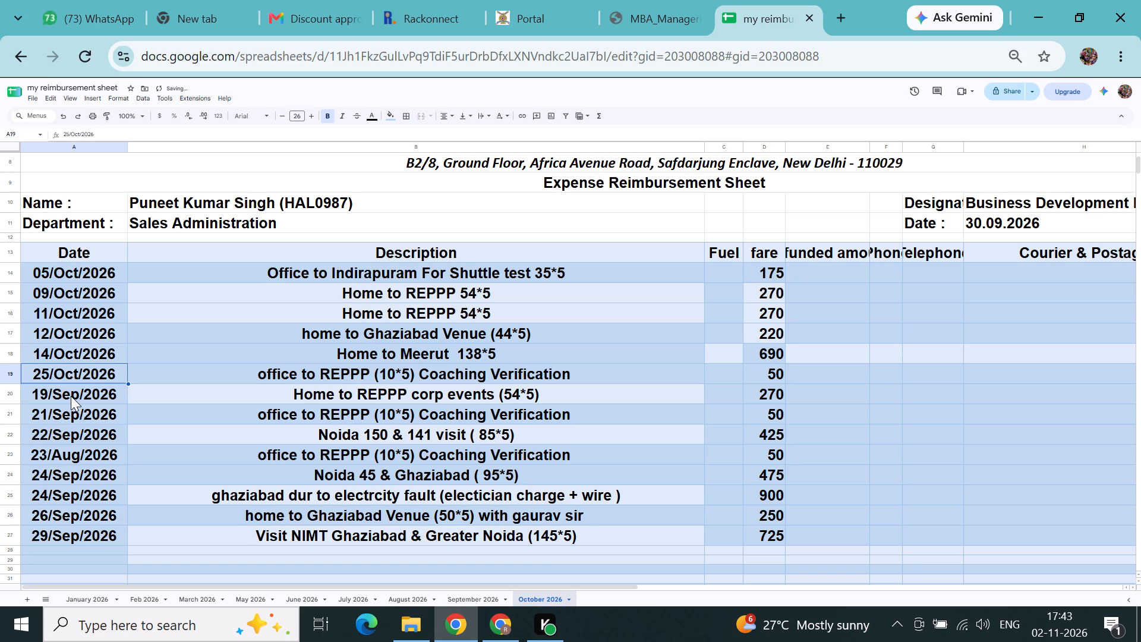
Change the date in row 20 to 25/Oct/2026.
{"action": "double_click", "coordinate": [71, 396]}
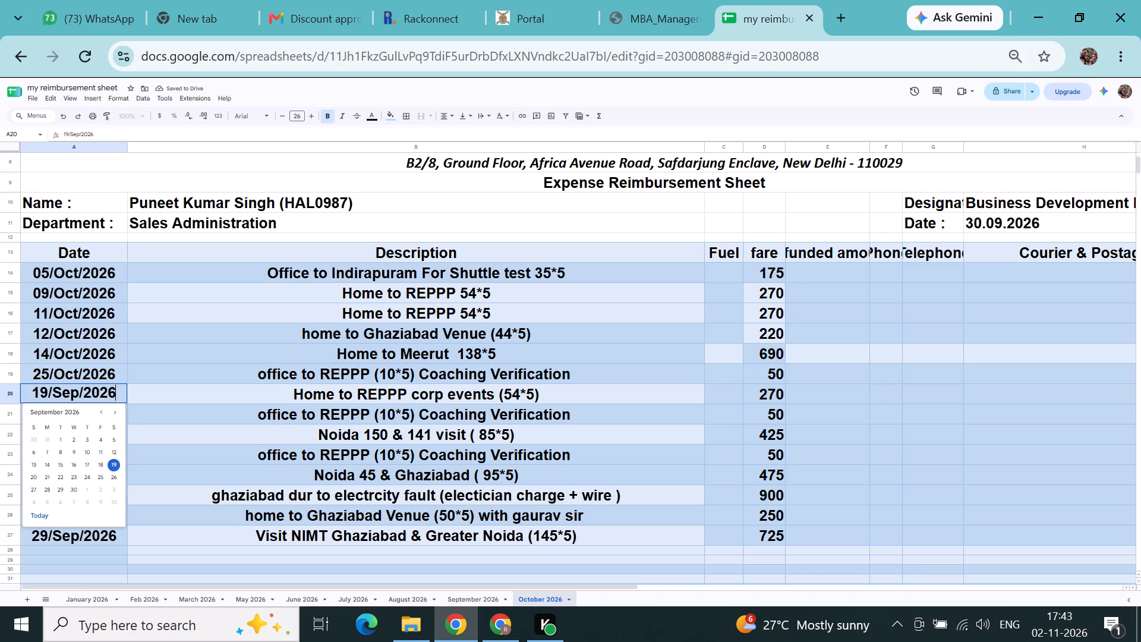
{"action": "left_click", "coordinate": [113, 414]}
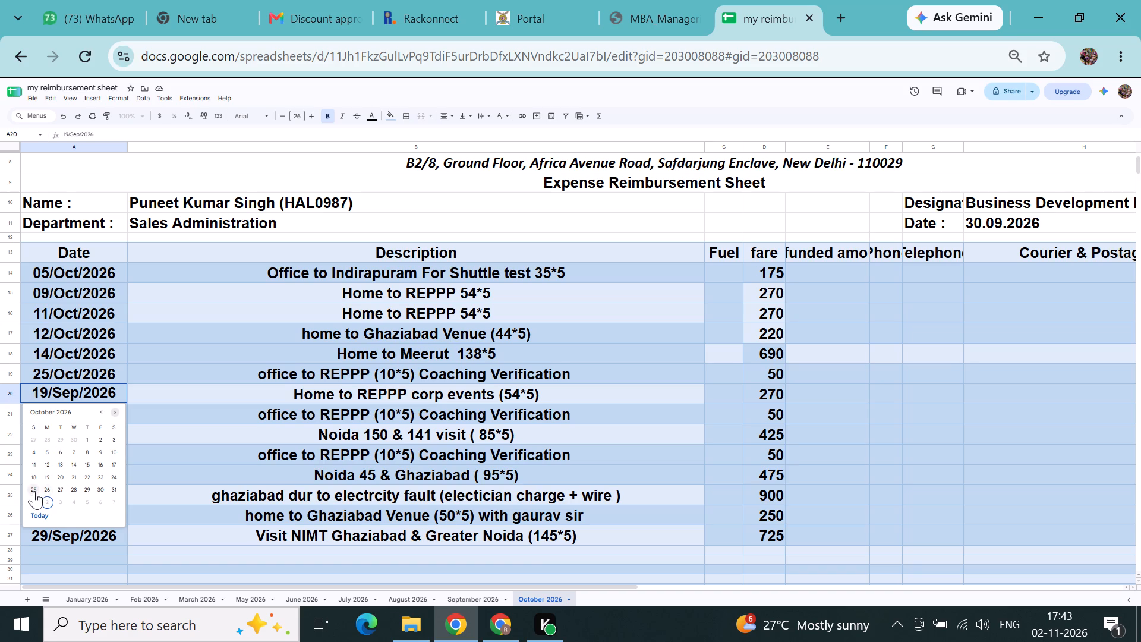
{"action": "left_click", "coordinate": [34, 491]}
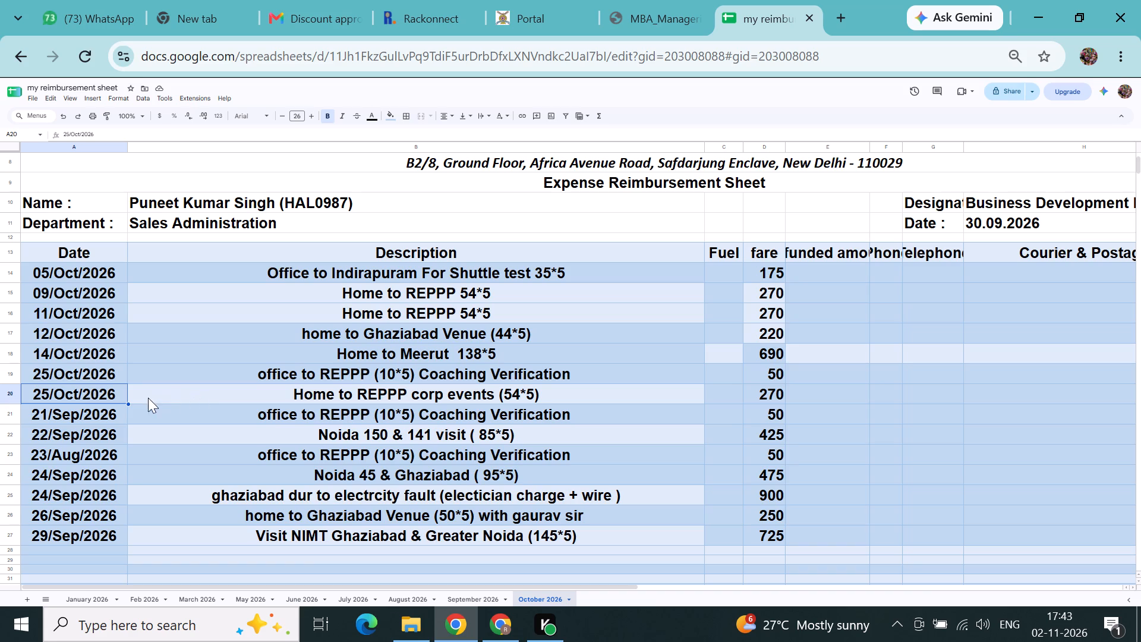
Replace row 19's description with the text "office to meerut cab".
{"action": "left_click", "coordinate": [221, 376]}
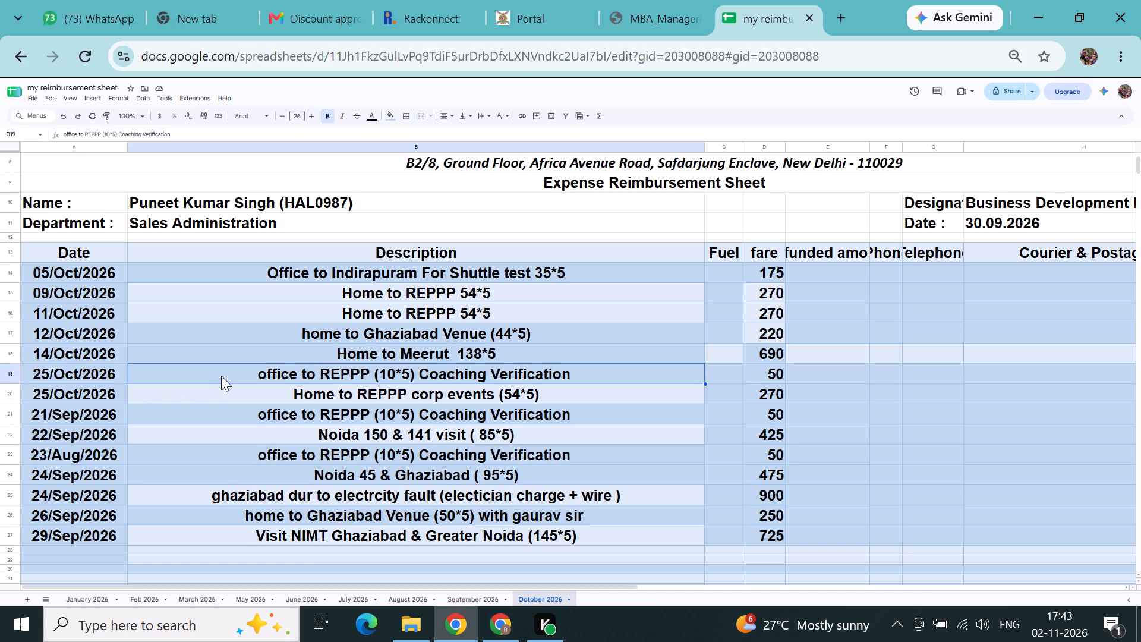
{"action": "type", "text": "of"}
{"action": "type", "text": "ii"}
{"action": "key", "text": "BackSpace"}
{"action": "key", "text": "BackSpace"}
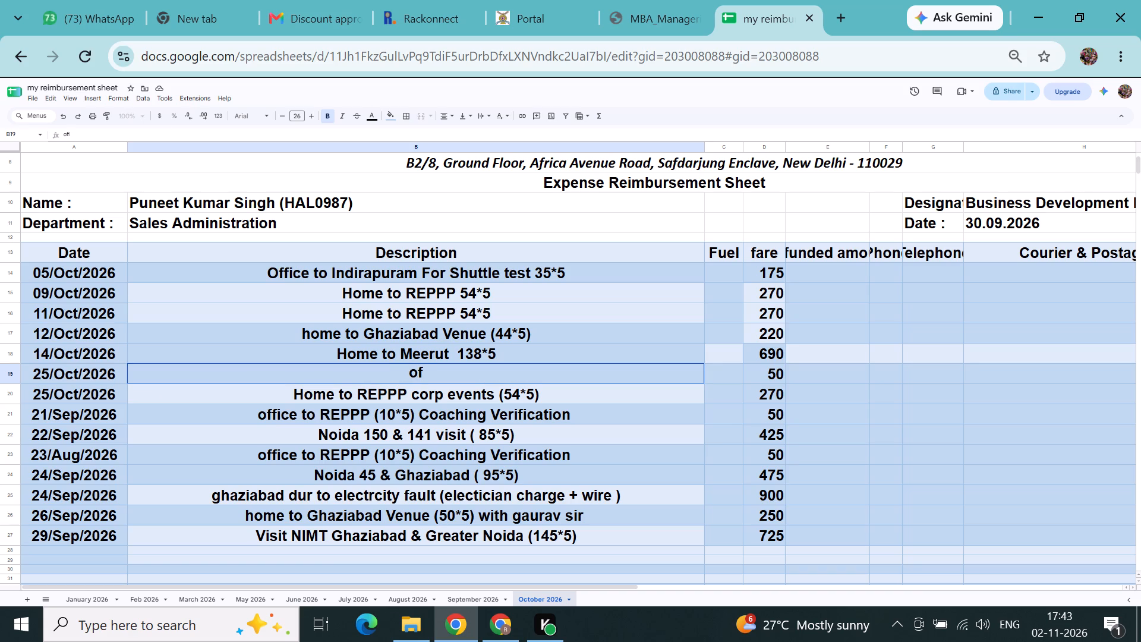
{"action": "type", "text": "fi"}
{"action": "type", "text": "ce to meerut"}
{"action": "key", "text": "space"}
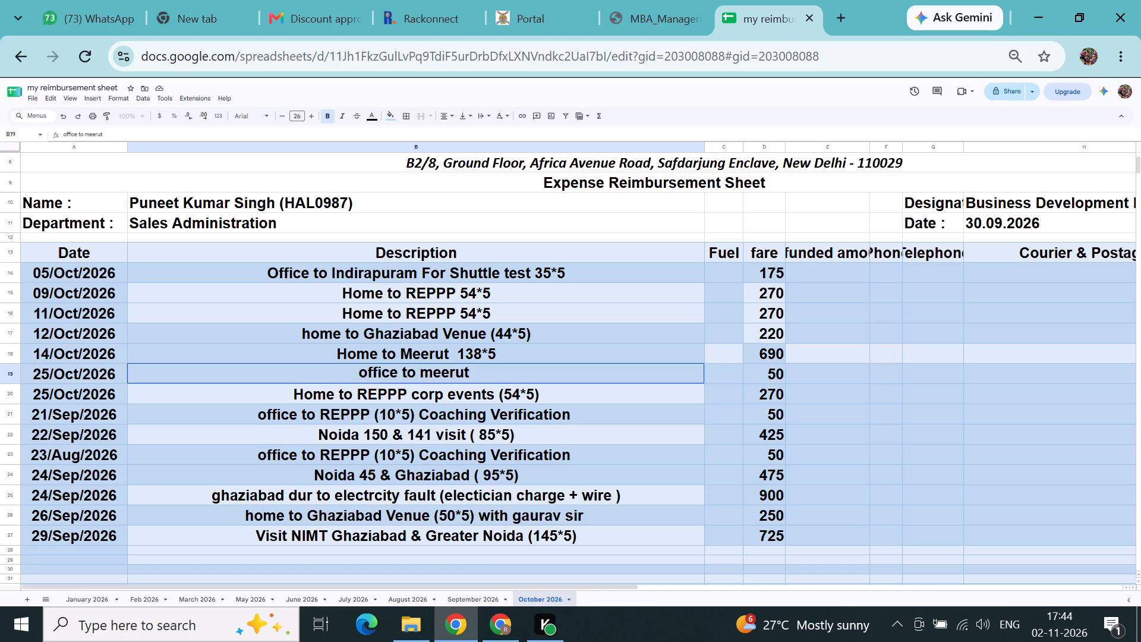
{"action": "type", "text": "by"}
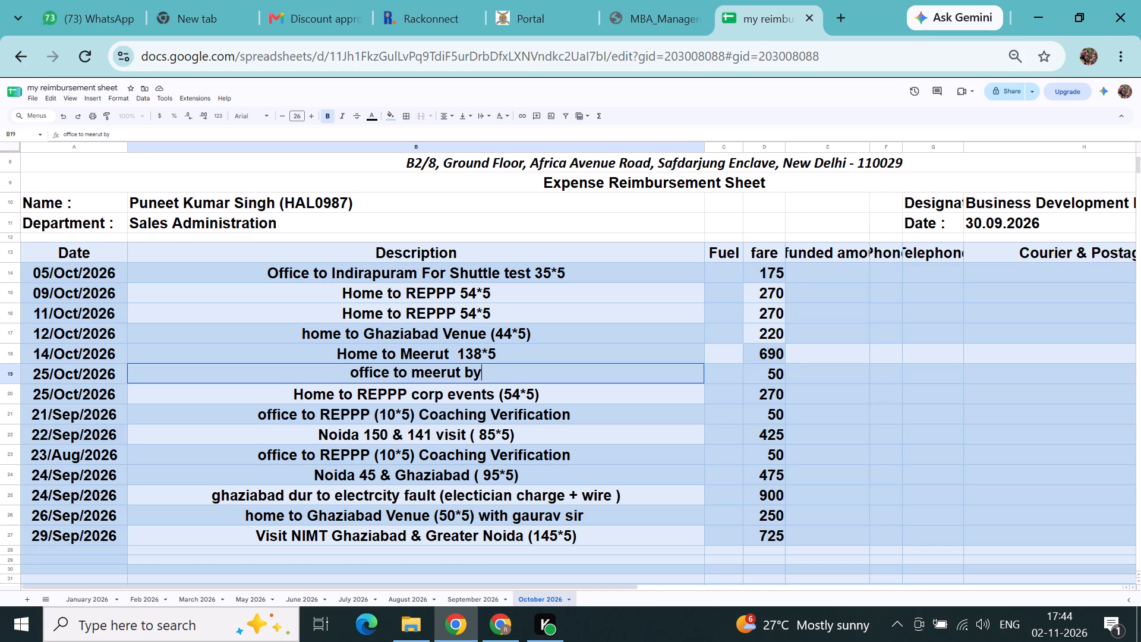
{"action": "key", "text": "space"}
{"action": "key", "text": "BackSpace"}
{"action": "key", "text": "BackSpace"}
{"action": "key", "text": "BackSpace"}
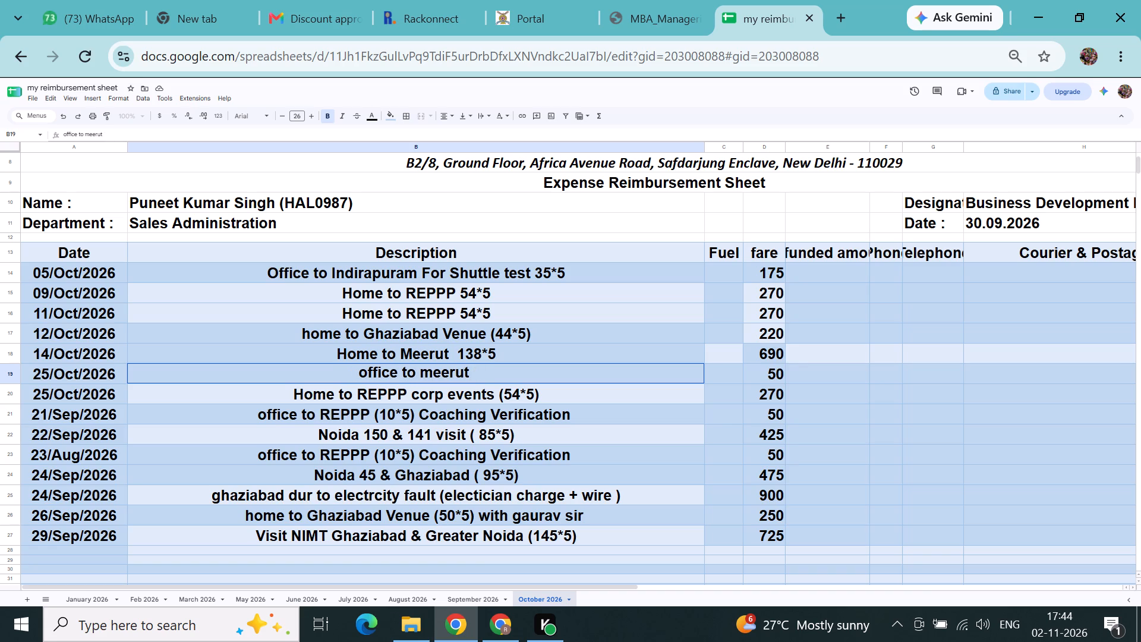
{"action": "type", "text": "cab"}
{"action": "key", "text": "space"}
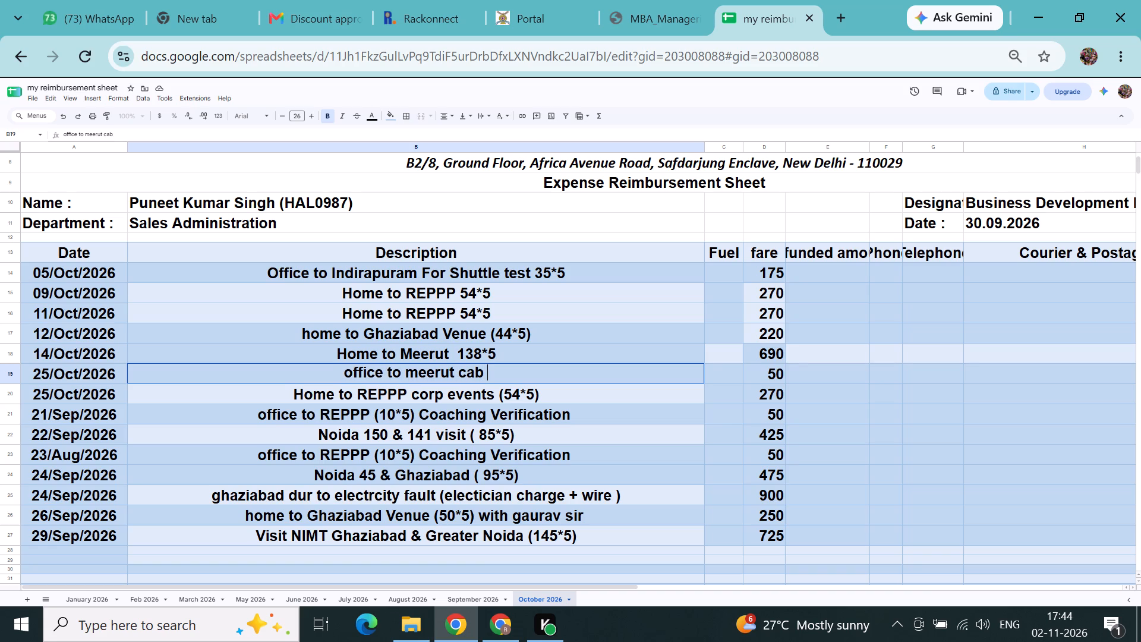
Add the cost breakdown "(1910 up +300 Cash)" to the end of row 19's cab description.
{"action": "key", "text": "shift+parenleft"}
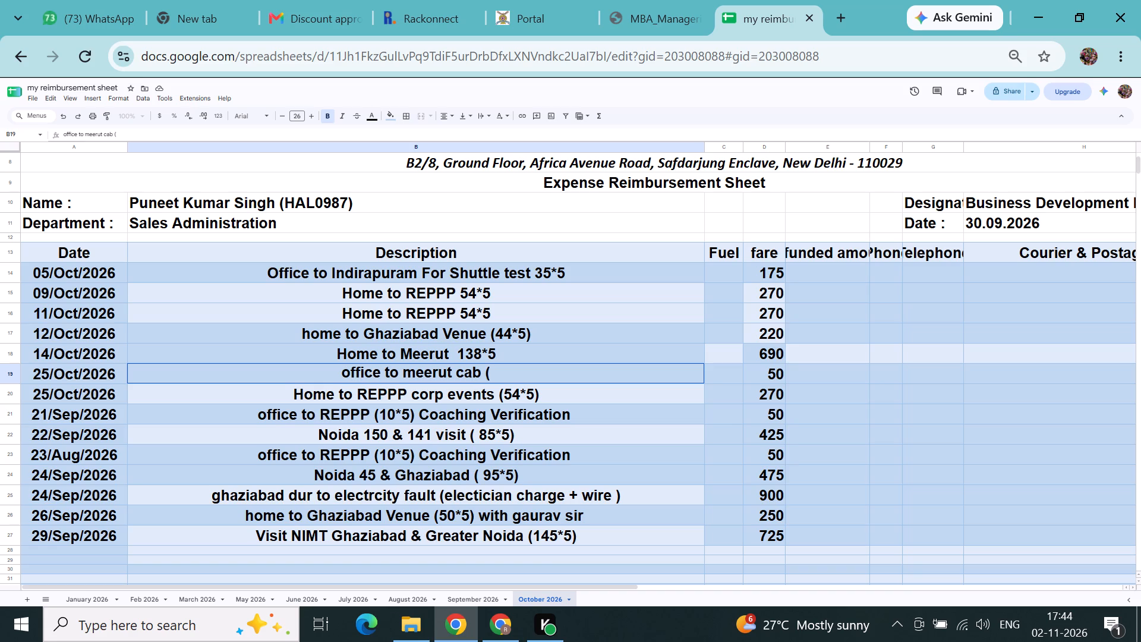
{"action": "key", "text": "1"}
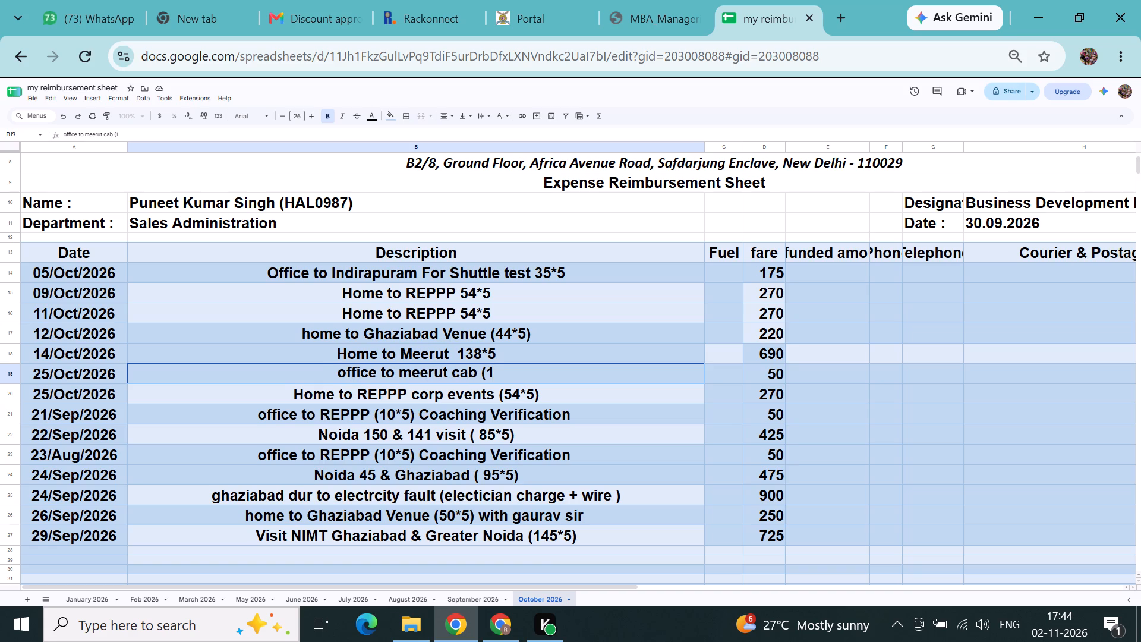
{"action": "type", "text": "910"}
{"action": "key", "text": "space"}
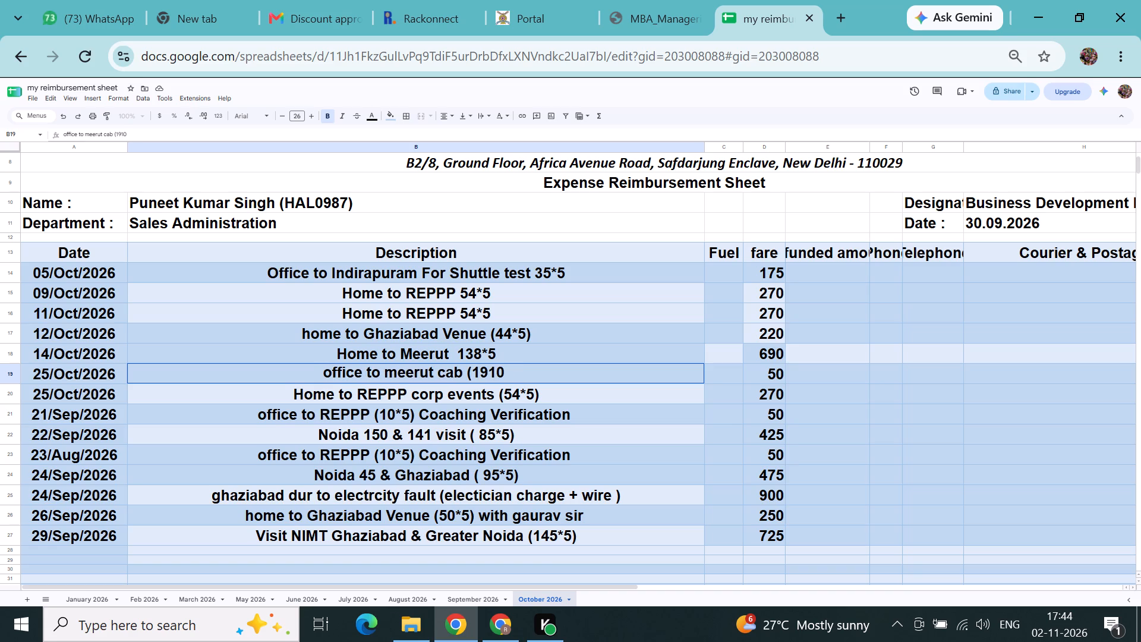
{"action": "type", "text": "up"}
{"action": "key", "text": "space"}
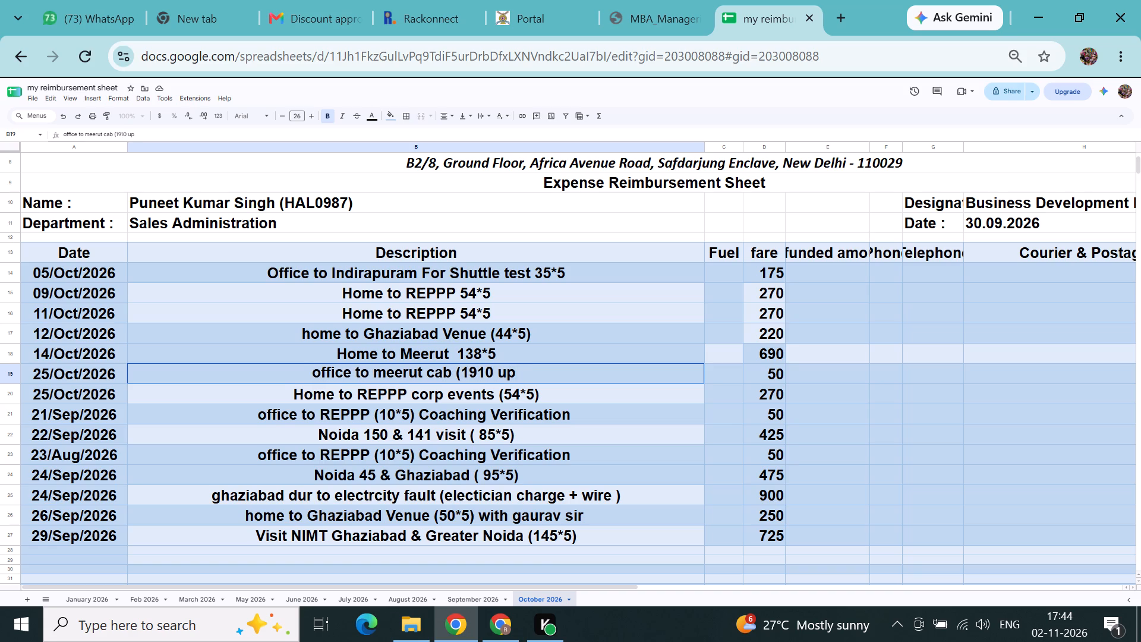
{"action": "key", "text": "shift+plus"}
{"action": "type", "text": "300 Cash"}
{"action": "key", "text": "space"}
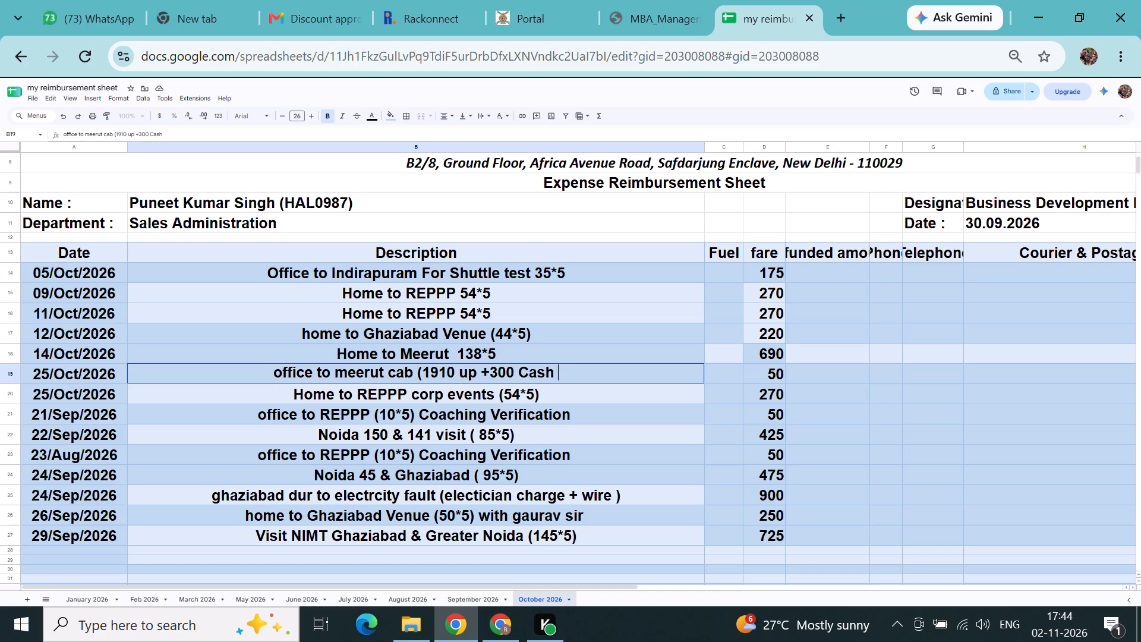
{"action": "key", "text": "BackSpace"}
{"action": "type", "text": ")"}
{"action": "key", "text": "space"}
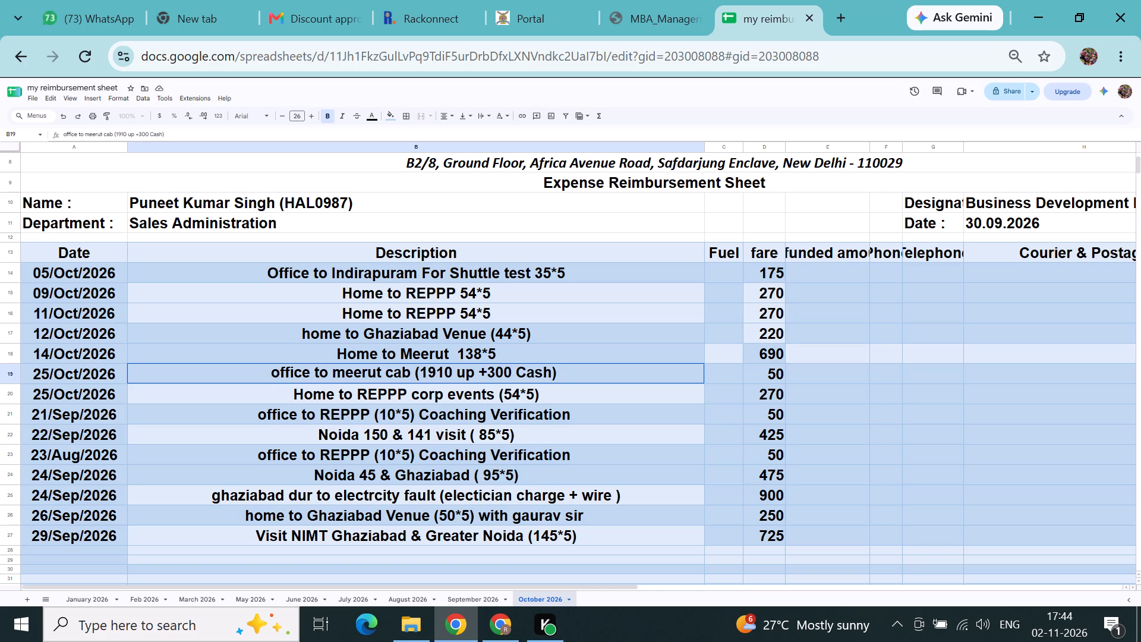
Set the fare of the Meerut cab trip in row 19 to 2210.
{"action": "left_click", "coordinate": [771, 374]}
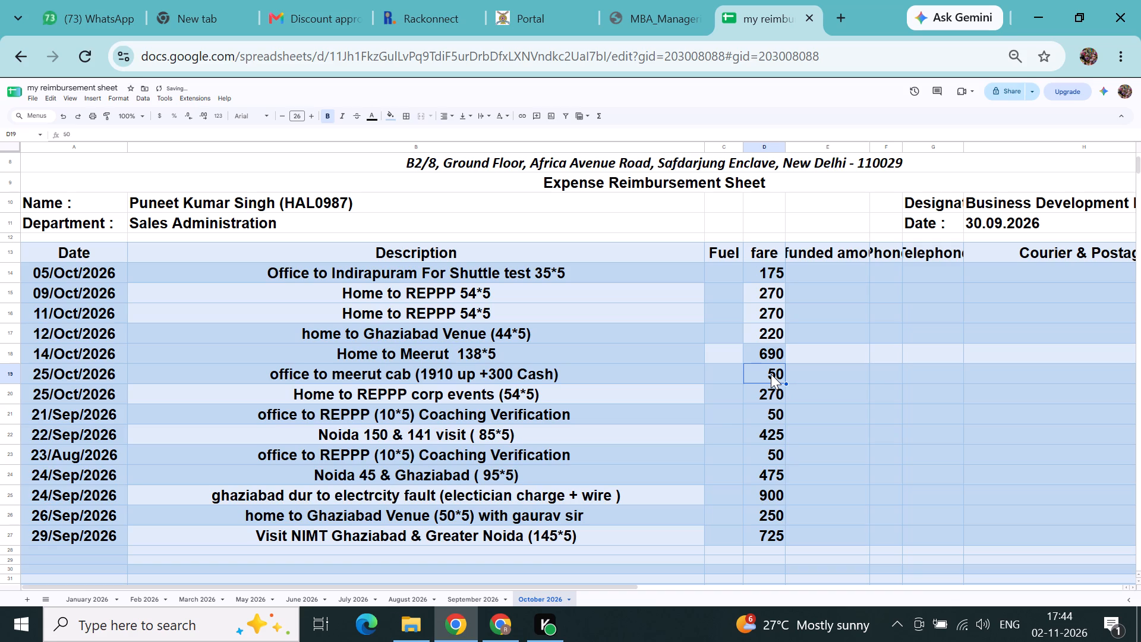
{"action": "key", "text": "2"}
{"action": "key", "text": "2"}
{"action": "type", "text": "10"}
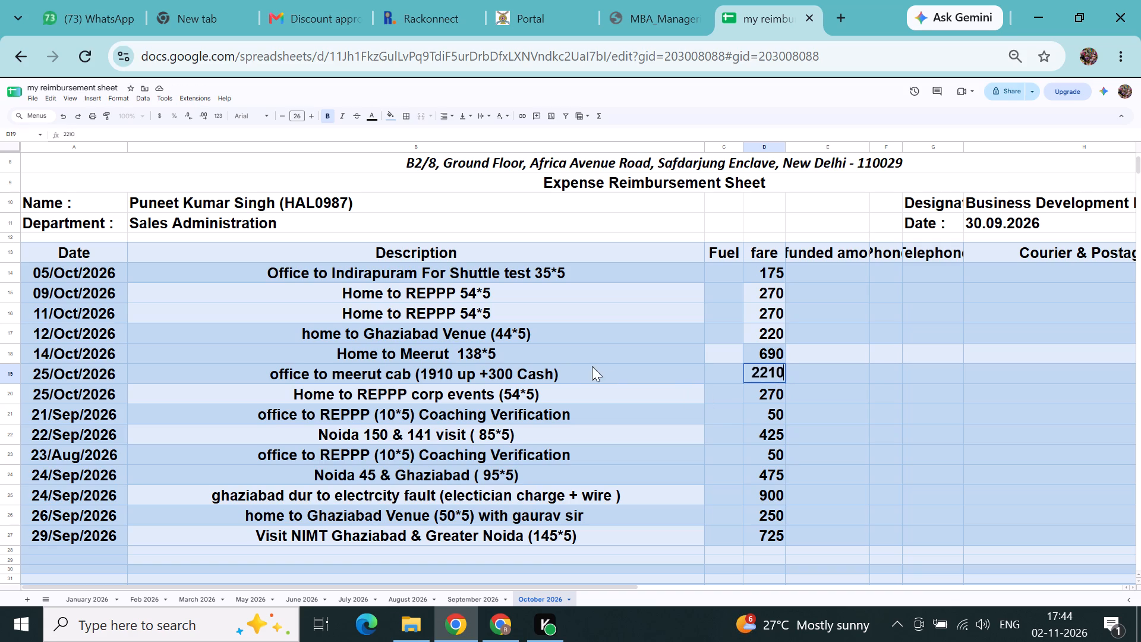
Replace row 20's description with the text "Meerut To Office".
{"action": "left_click", "coordinate": [537, 394]}
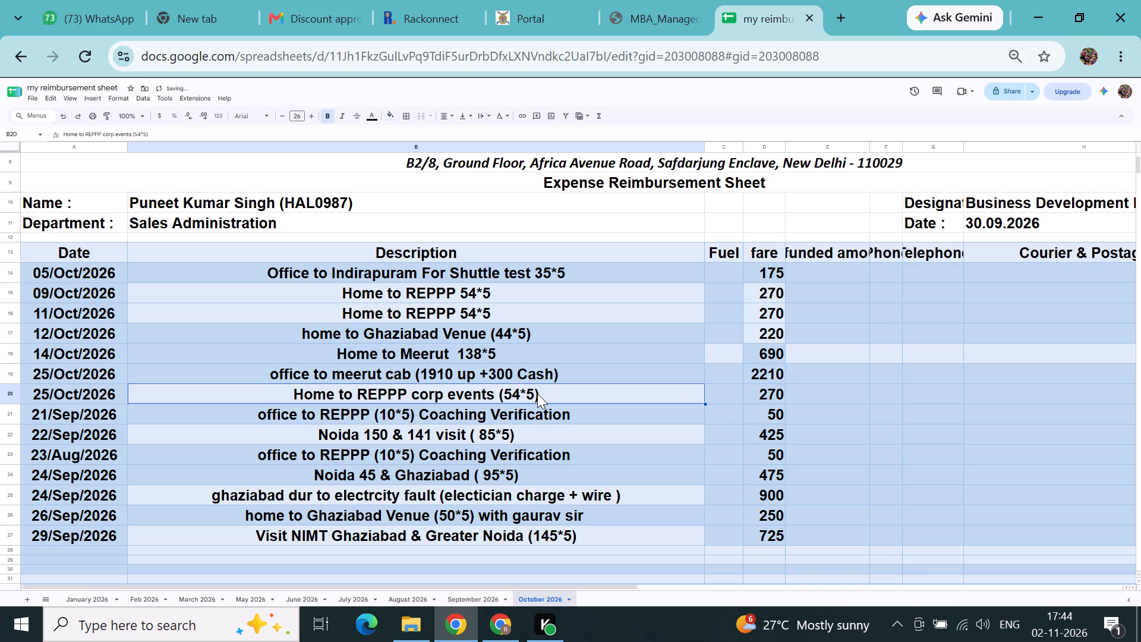
{"action": "type", "text": "Meerut To"}
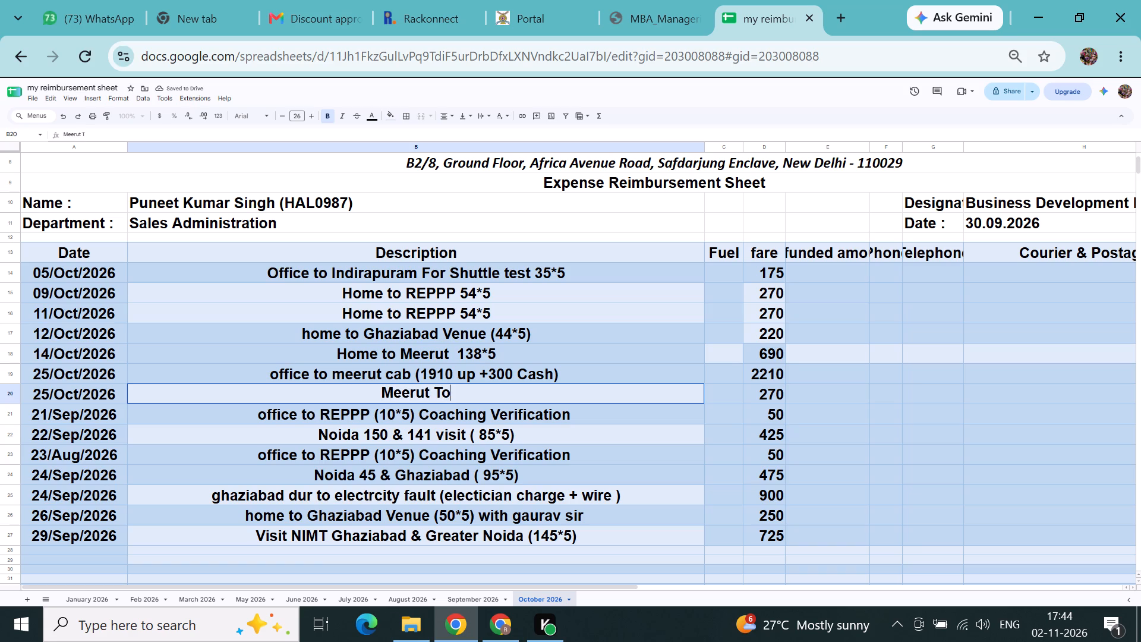
{"action": "key", "text": "space"}
{"action": "type", "text": "Office"}
{"action": "key", "text": "space"}
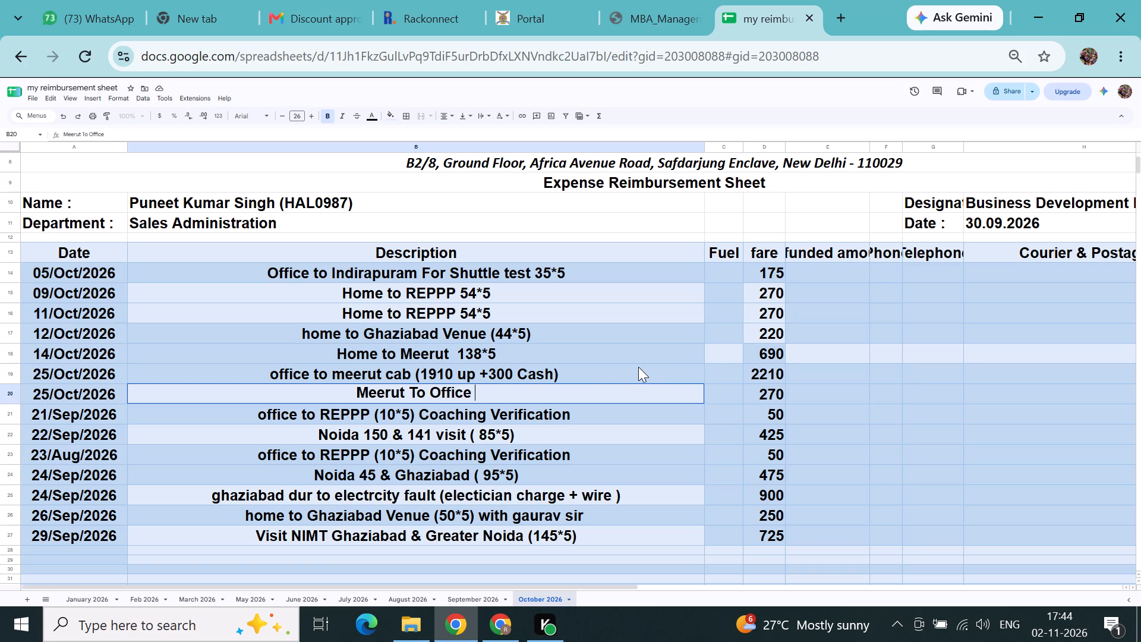
Add the passenger list "with (deepak, Mitanshu, abhishek, Manish)" to the end of row 19's Meerut cab description.
{"action": "left_click", "coordinate": [638, 368]}
{"action": "double_click", "coordinate": [638, 368]}
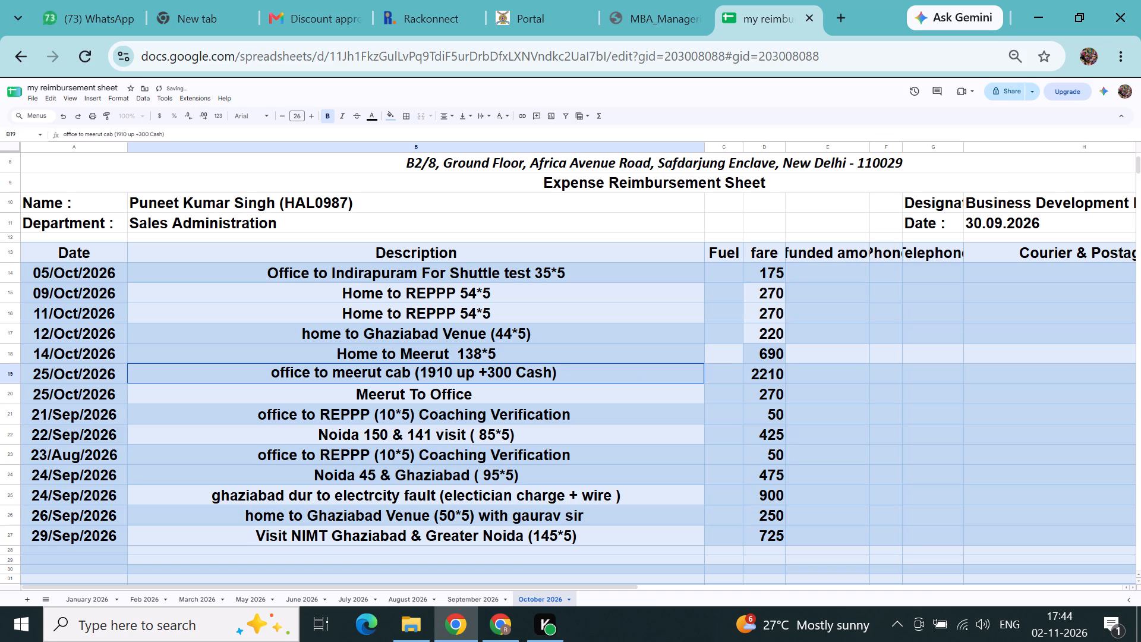
{"action": "type", "text": "with"}
{"action": "key", "text": "space"}
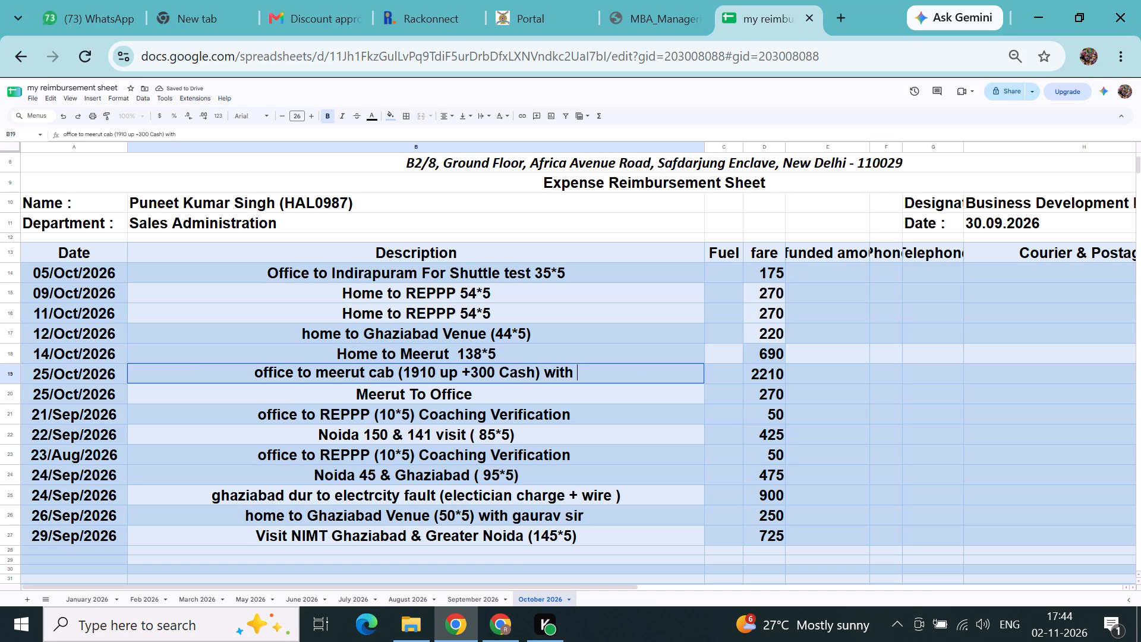
{"action": "type", "text": "(deepak"}
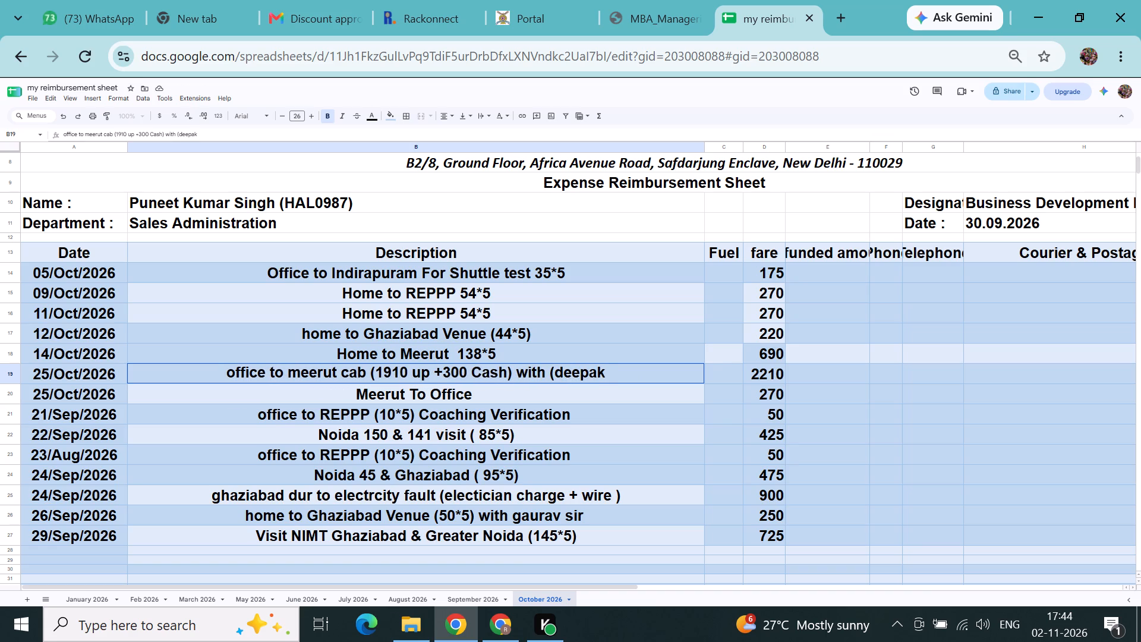
{"action": "type", "text": ", Mi"}
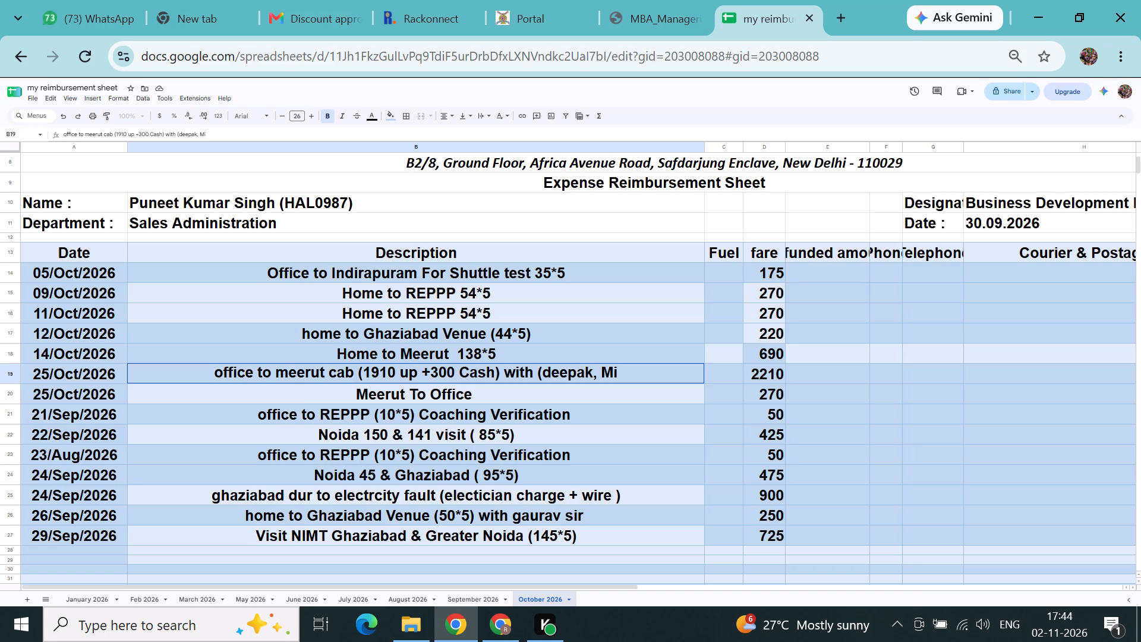
{"action": "type", "text": "tansh"}
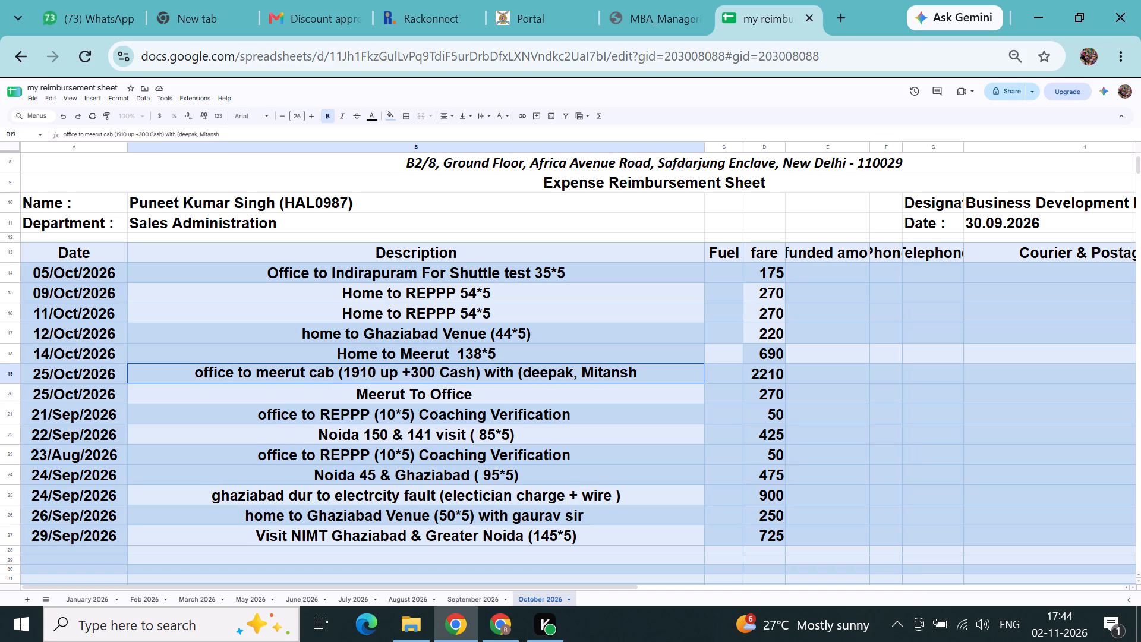
{"action": "key", "text": "u"}
{"action": "key", "text": "m"}
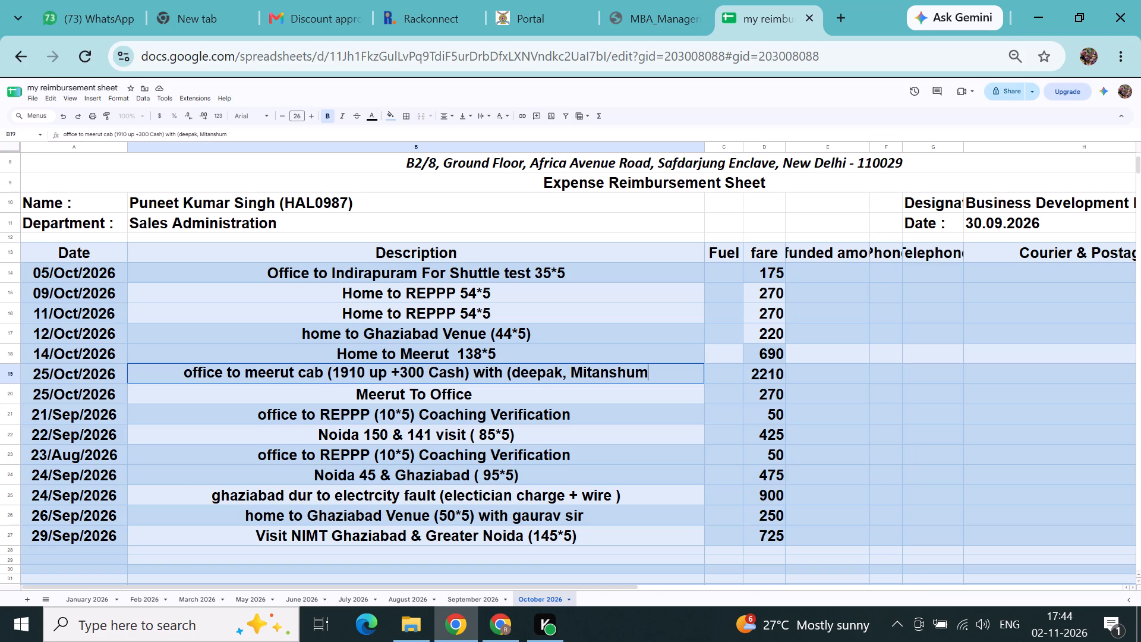
{"action": "key", "text": "BackSpace"}
{"action": "type", "text": ", abhishek"}
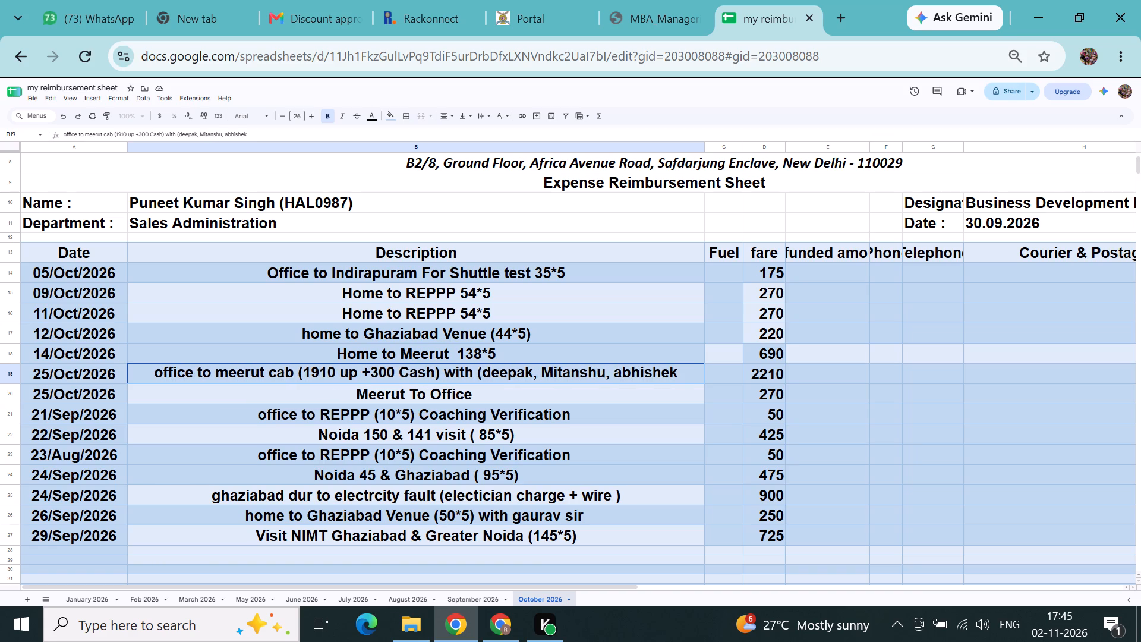
{"action": "type", "text": ","}
{"action": "key", "text": "space"}
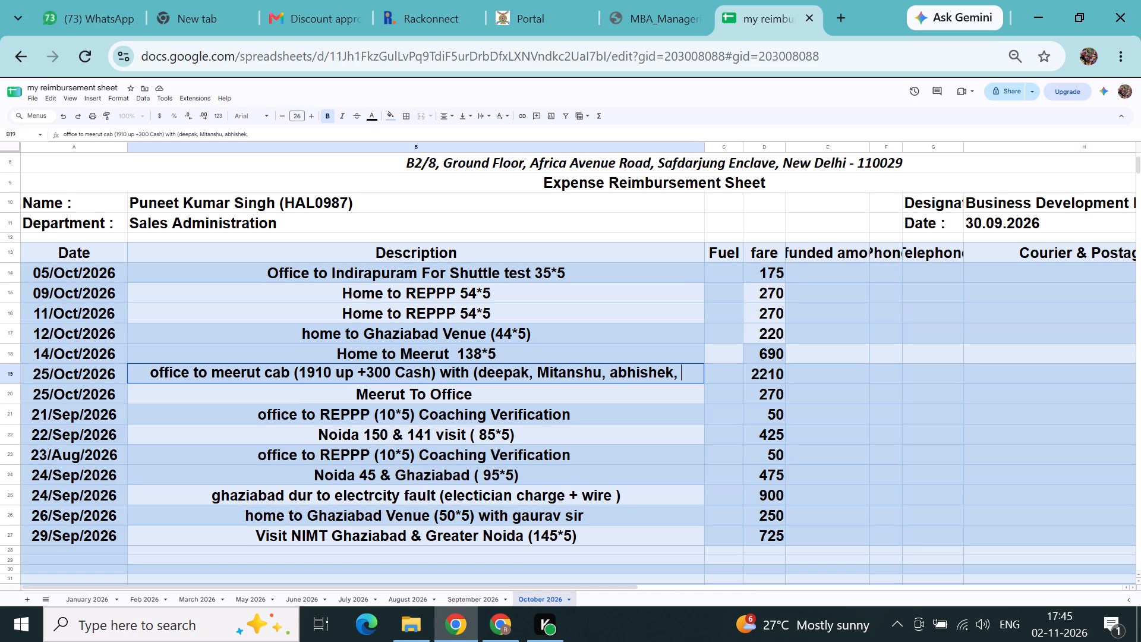
{"action": "type", "text": "Manish"}
{"action": "key", "text": "shift+parenright"}
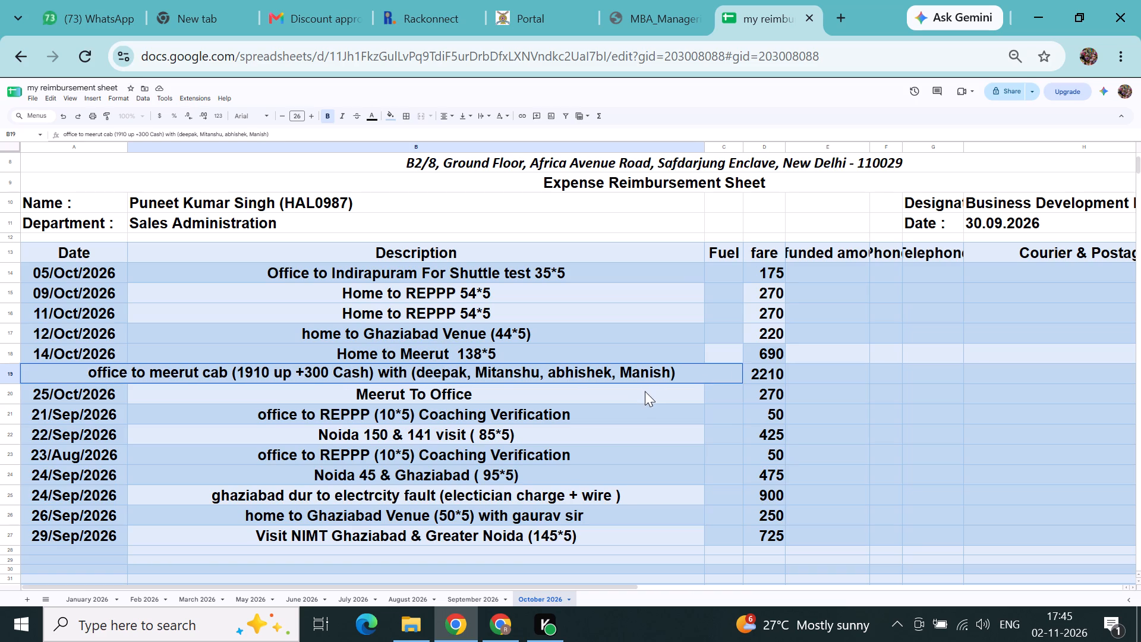
{"action": "left_click", "coordinate": [648, 399]}
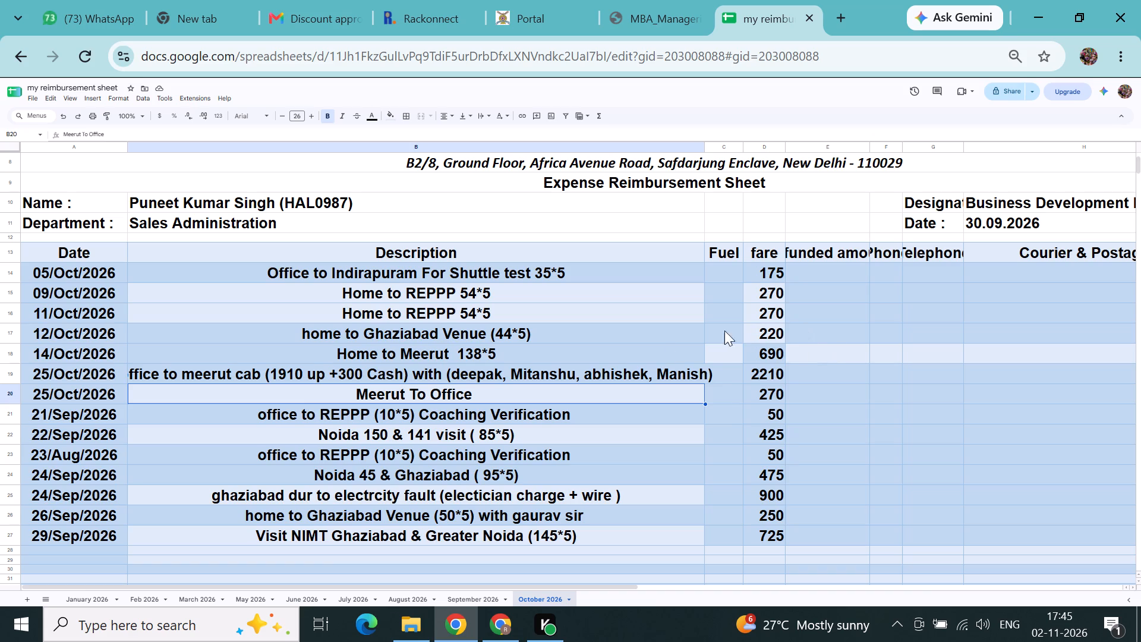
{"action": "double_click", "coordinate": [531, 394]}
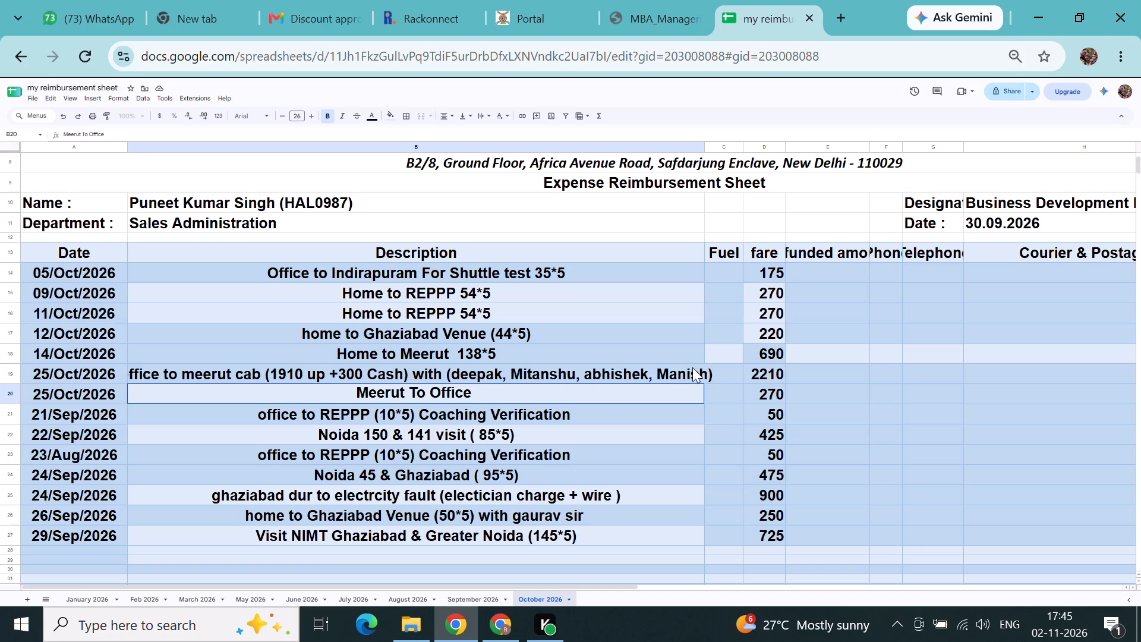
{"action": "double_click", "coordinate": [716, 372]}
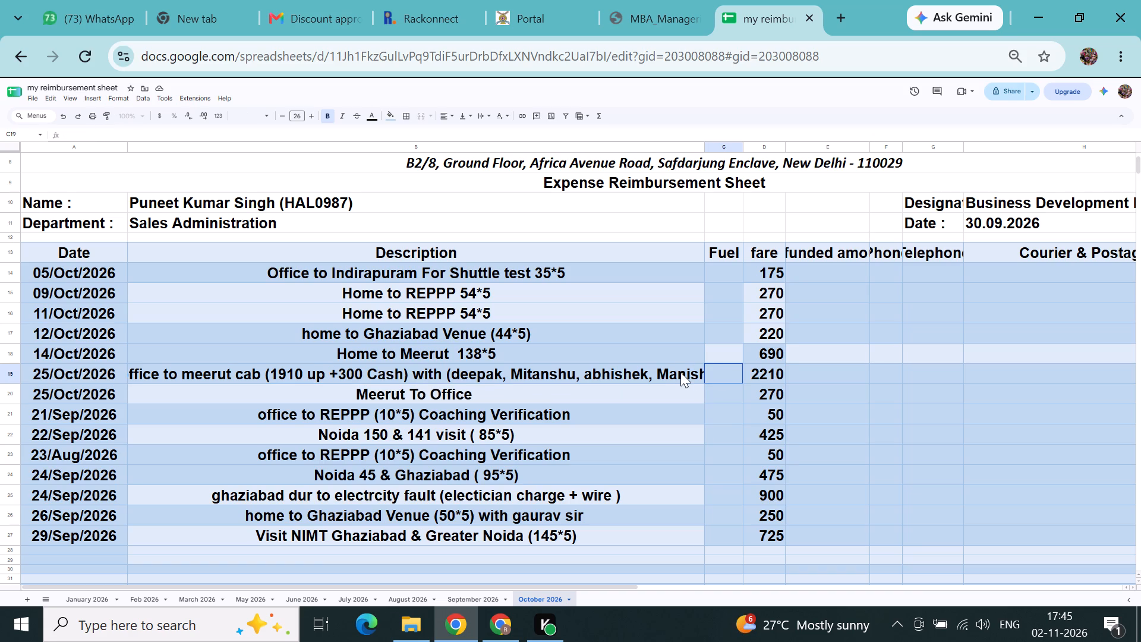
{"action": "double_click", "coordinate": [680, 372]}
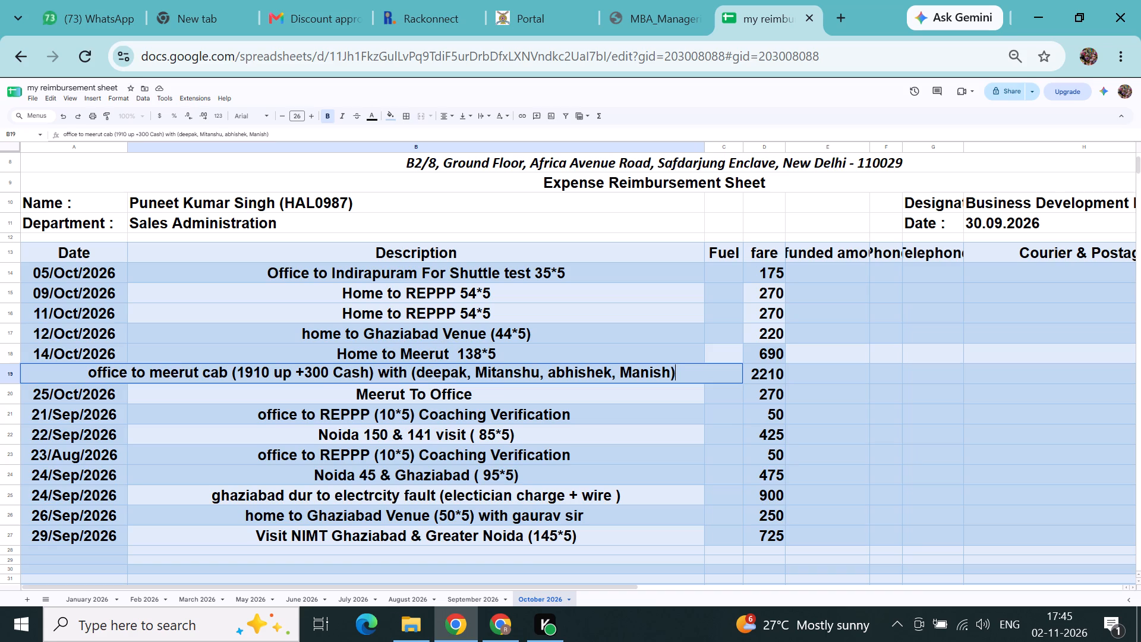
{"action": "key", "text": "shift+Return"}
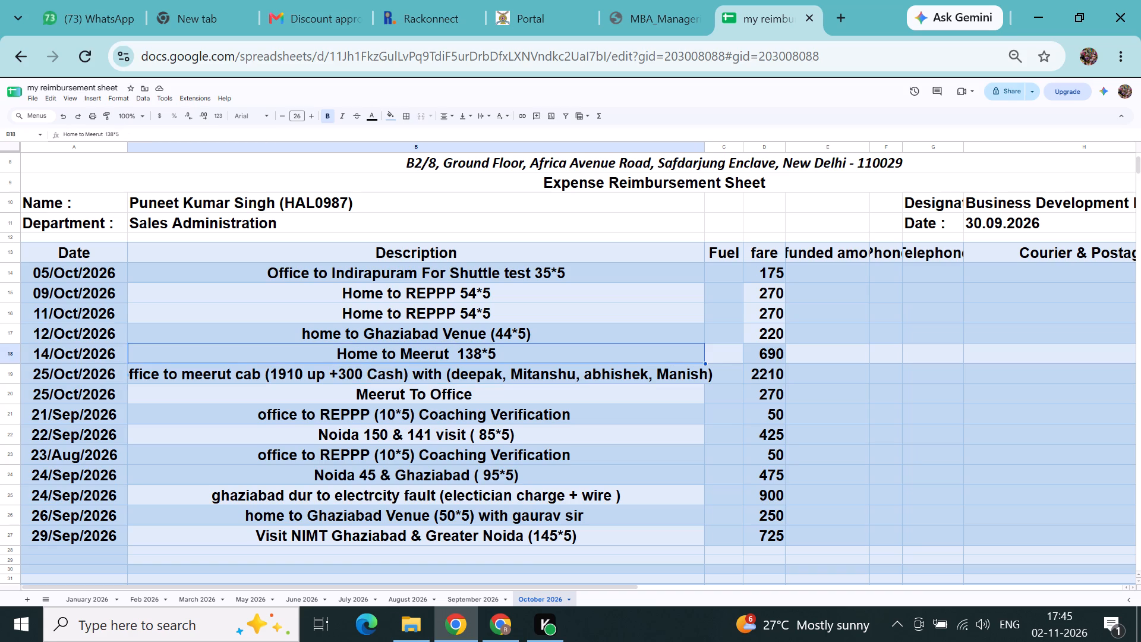
Add the cost breakdown "(1777+400)" to the end of row 20's "Meerut To Office" description.
{"action": "left_click", "coordinate": [638, 395]}
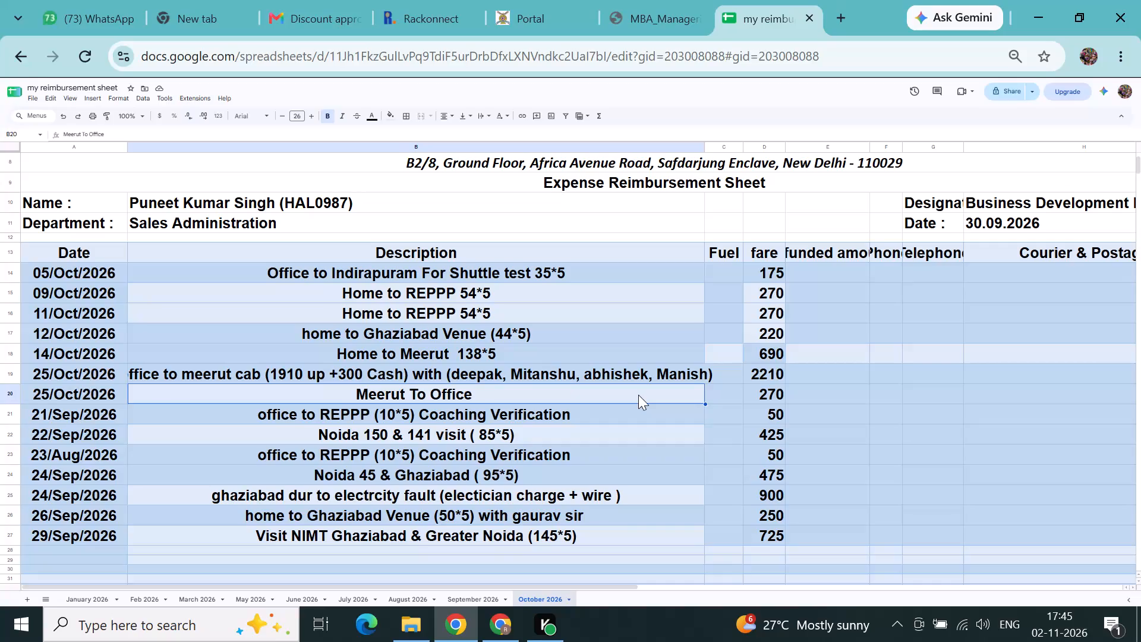
{"action": "double_click", "coordinate": [604, 395]}
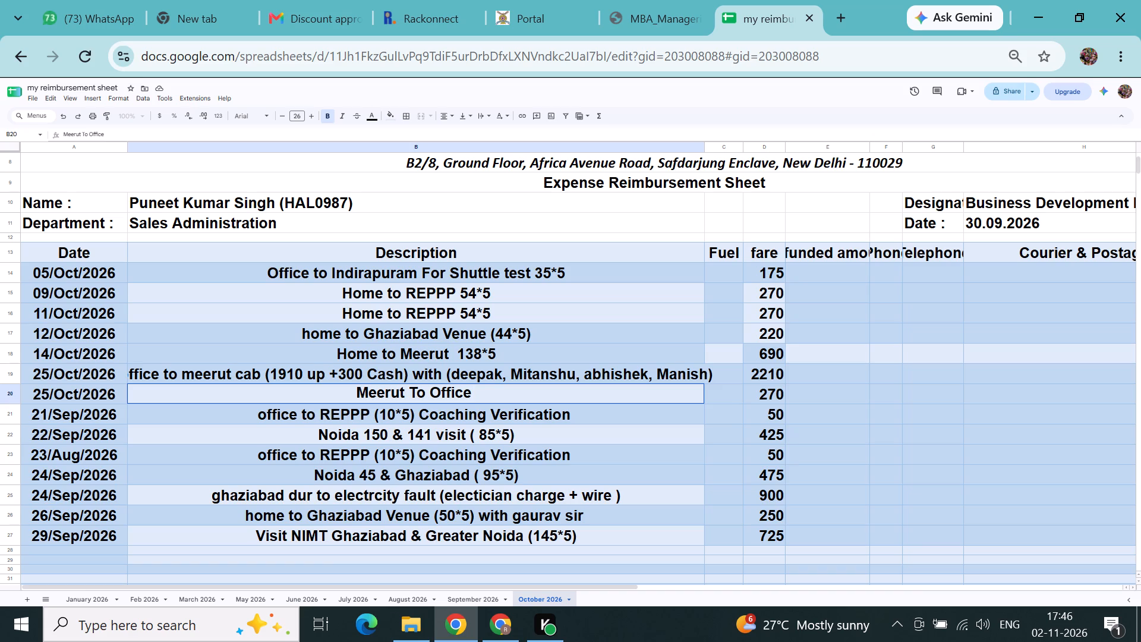
{"action": "key", "text": "shift+i"}
{"action": "key", "text": "BackSpace"}
{"action": "key", "text": "shift+parenleft"}
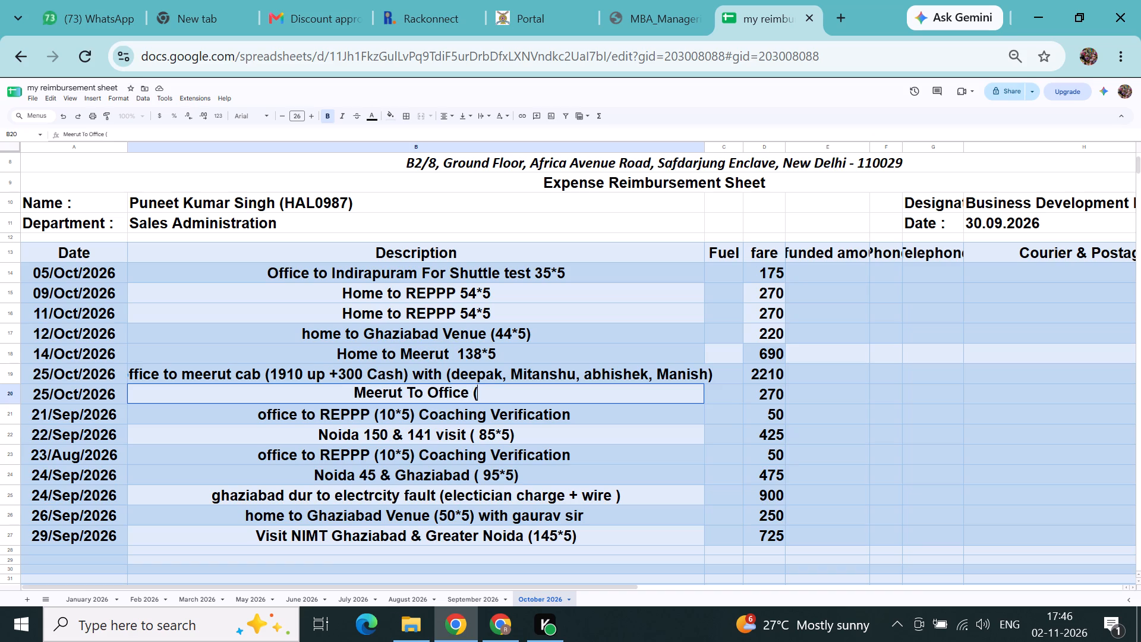
{"action": "type", "text": "1777"}
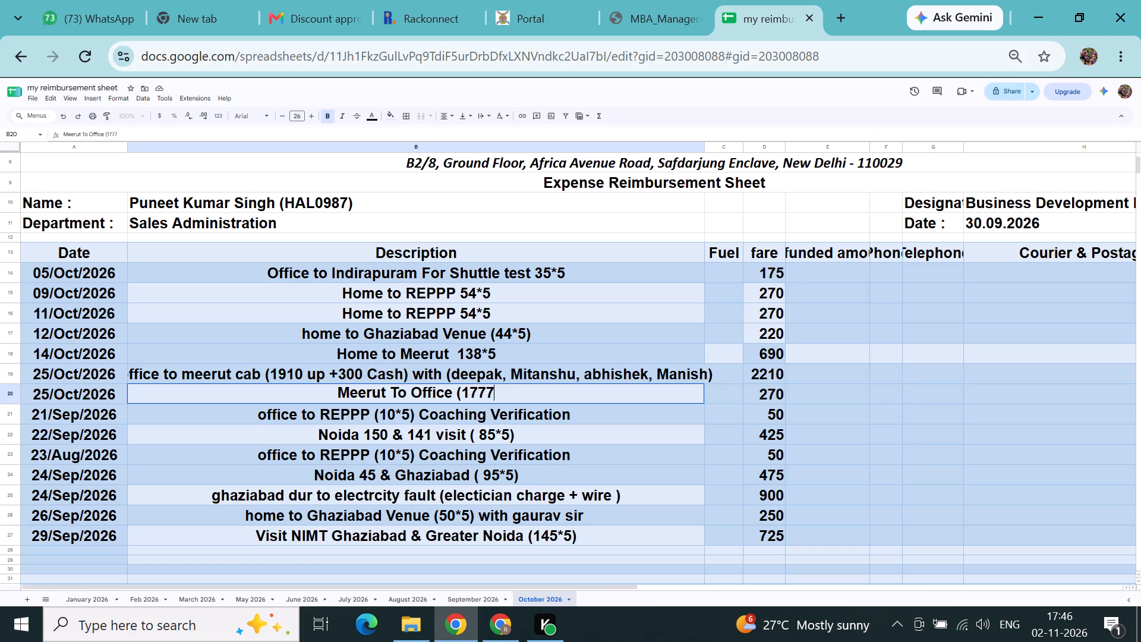
{"action": "key", "text": "shift+plus"}
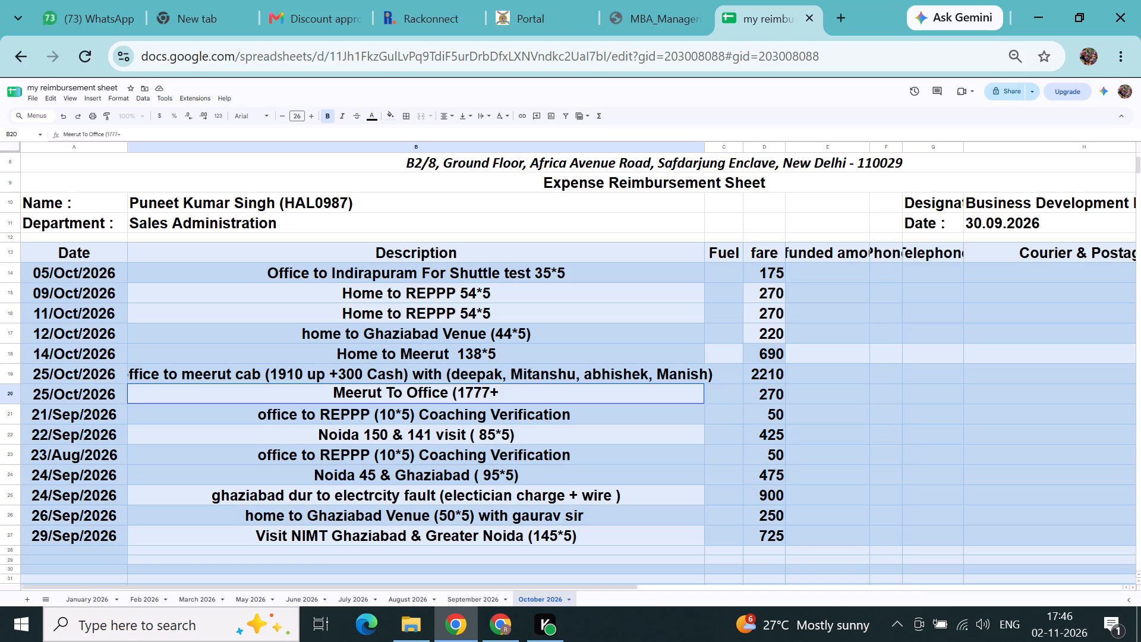
{"action": "type", "text": "300"}
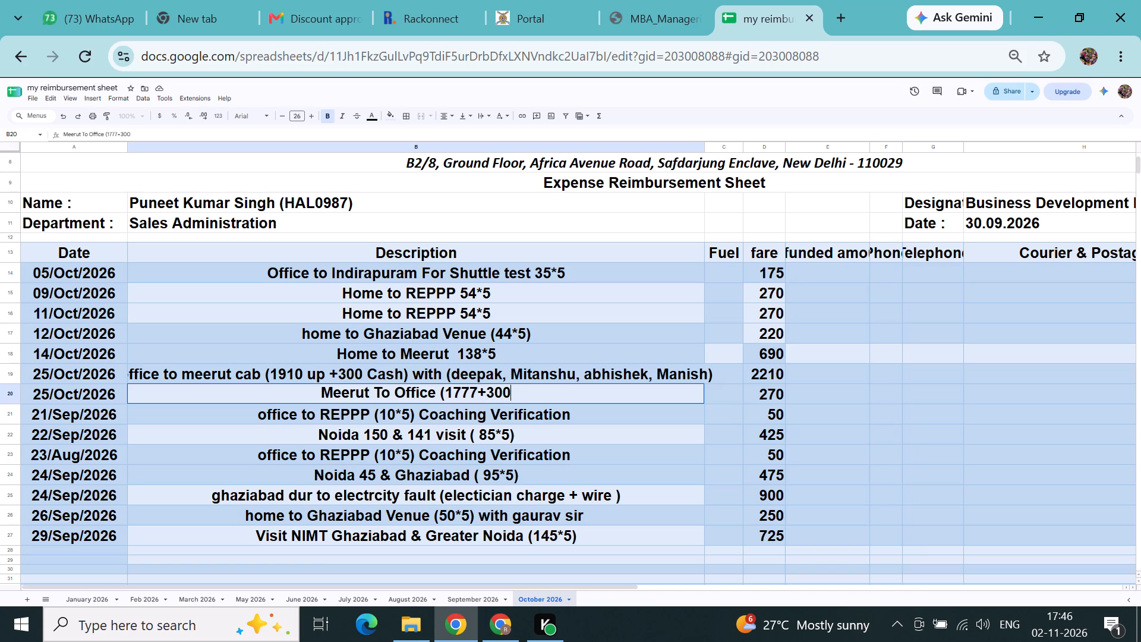
{"action": "key", "text": "BackSpace"}
{"action": "key", "text": "BackSpace"}
{"action": "key", "text": "BackSpace"}
{"action": "type", "text": "400"}
{"action": "key", "text": "shift+parenright"}
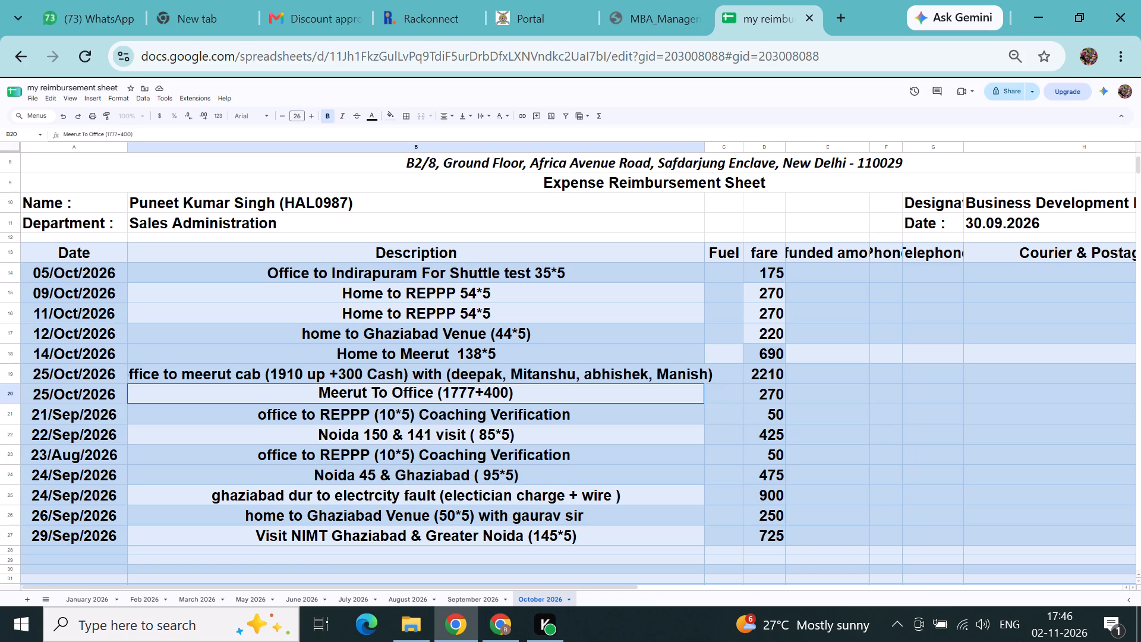
Set the fare of the Meerut To Office trip in row 20 to 2177.
{"action": "left_click", "coordinate": [755, 391]}
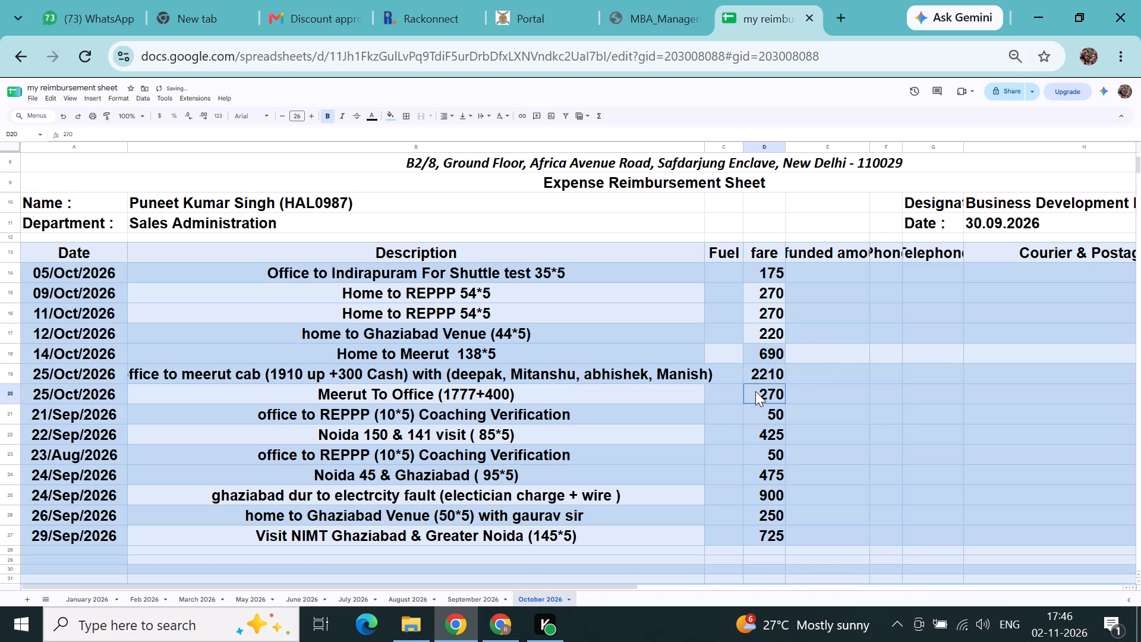
{"action": "type", "text": "2177"}
{"action": "key", "text": "Down"}
Change the date in row 21 to 27/Oct/2026.
{"action": "key", "text": "Left"}
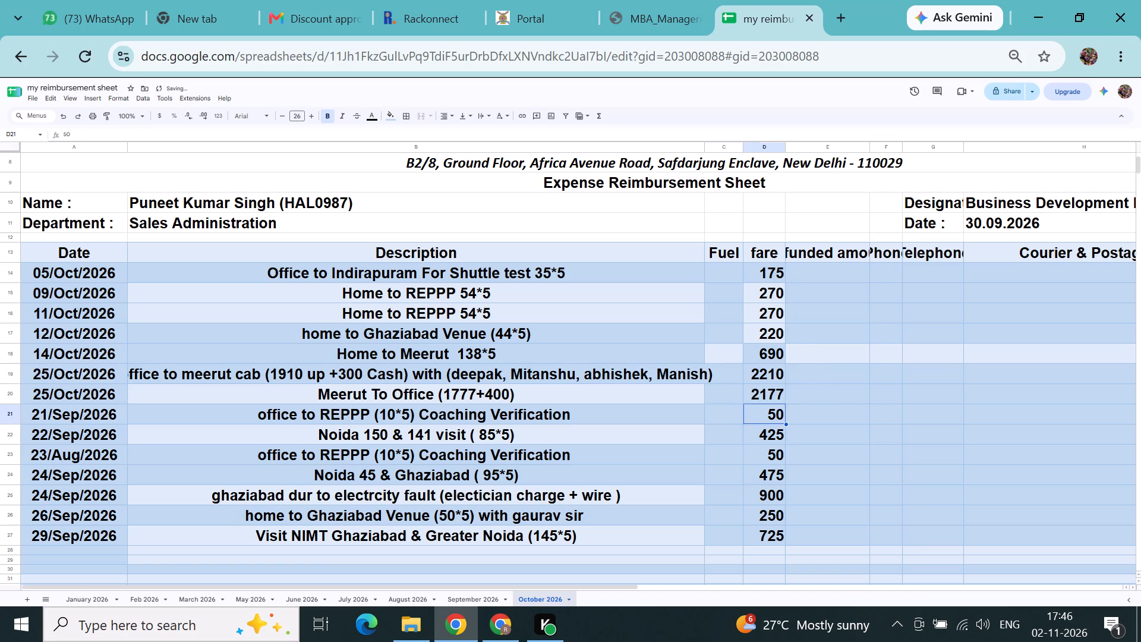
{"action": "key", "text": "Left"}
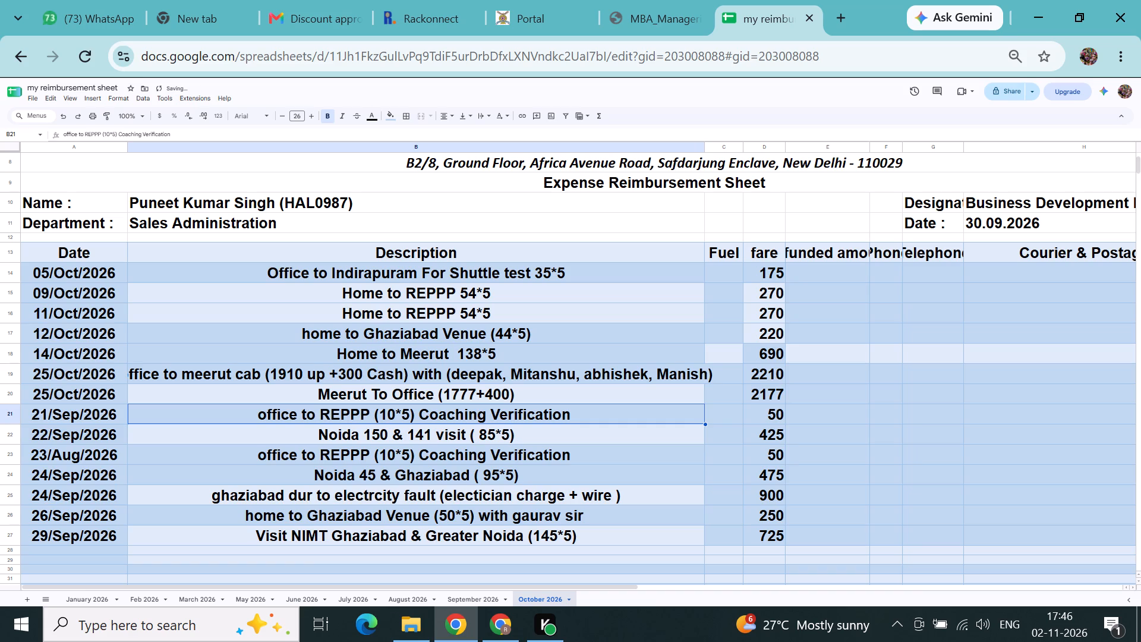
{"action": "double_click", "coordinate": [111, 417]}
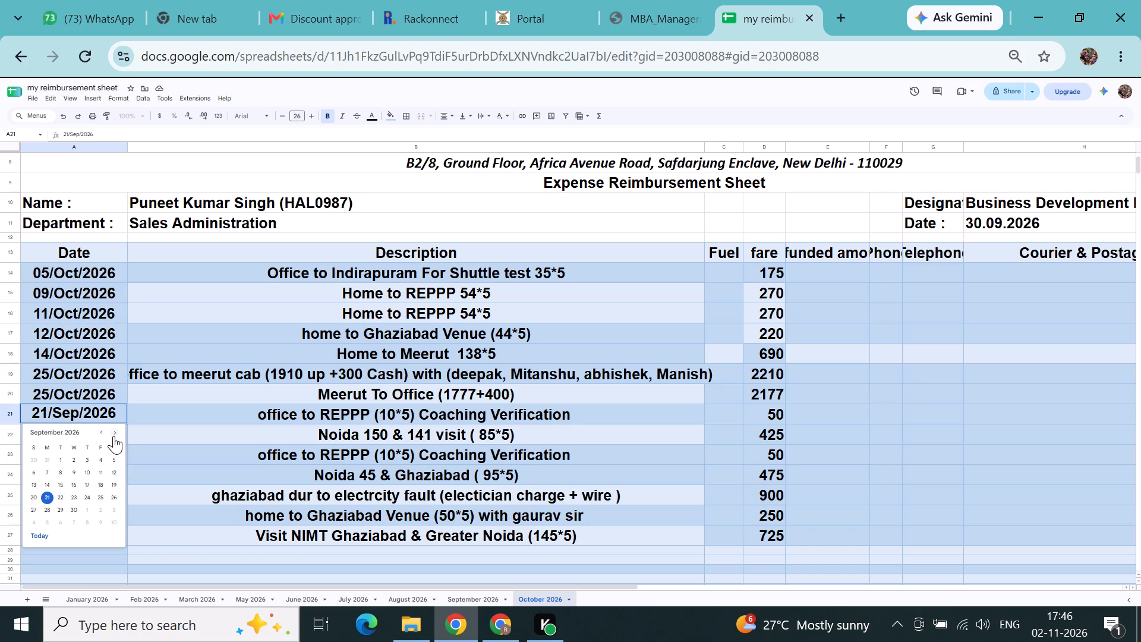
{"action": "left_click", "coordinate": [114, 435]}
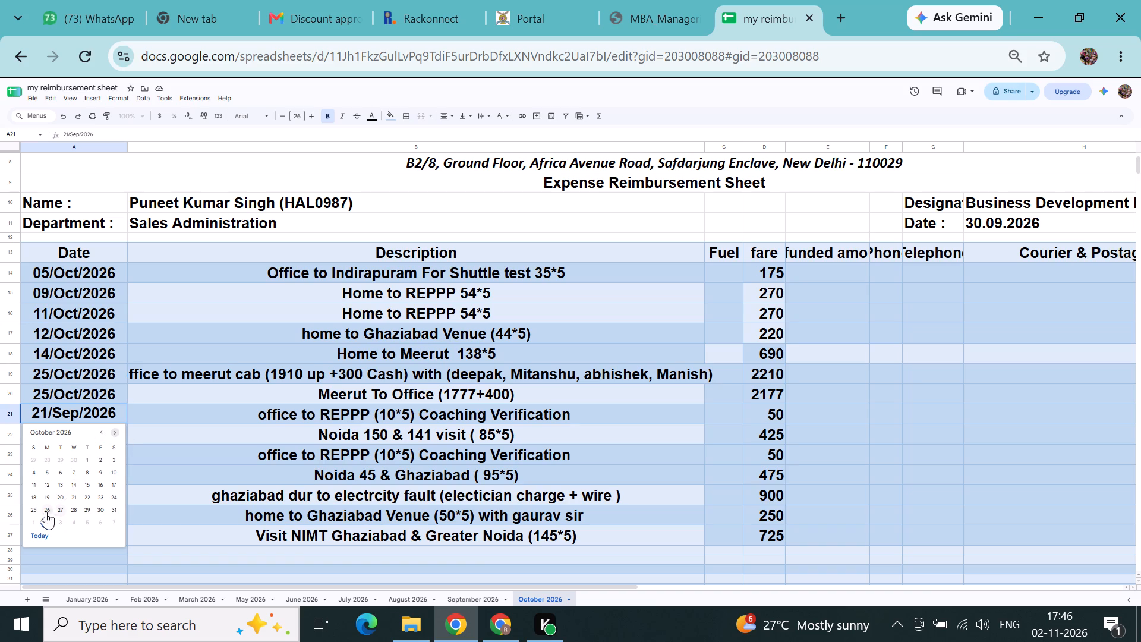
{"action": "left_click", "coordinate": [58, 508]}
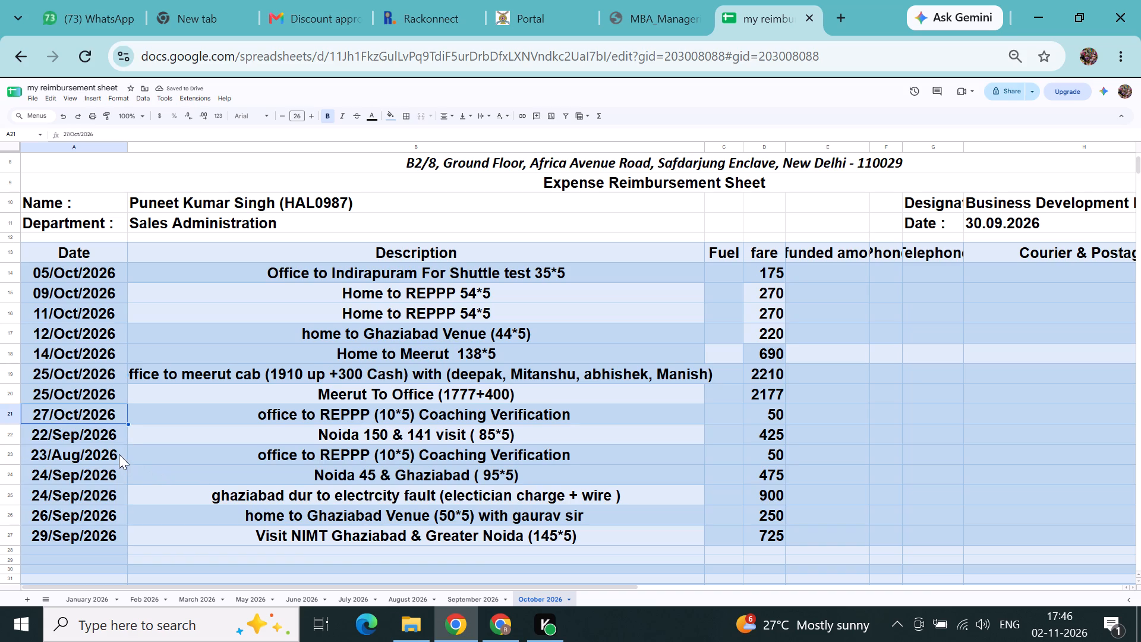
Change the date in row 22 to 31/Oct/2026.
{"action": "double_click", "coordinate": [51, 437]}
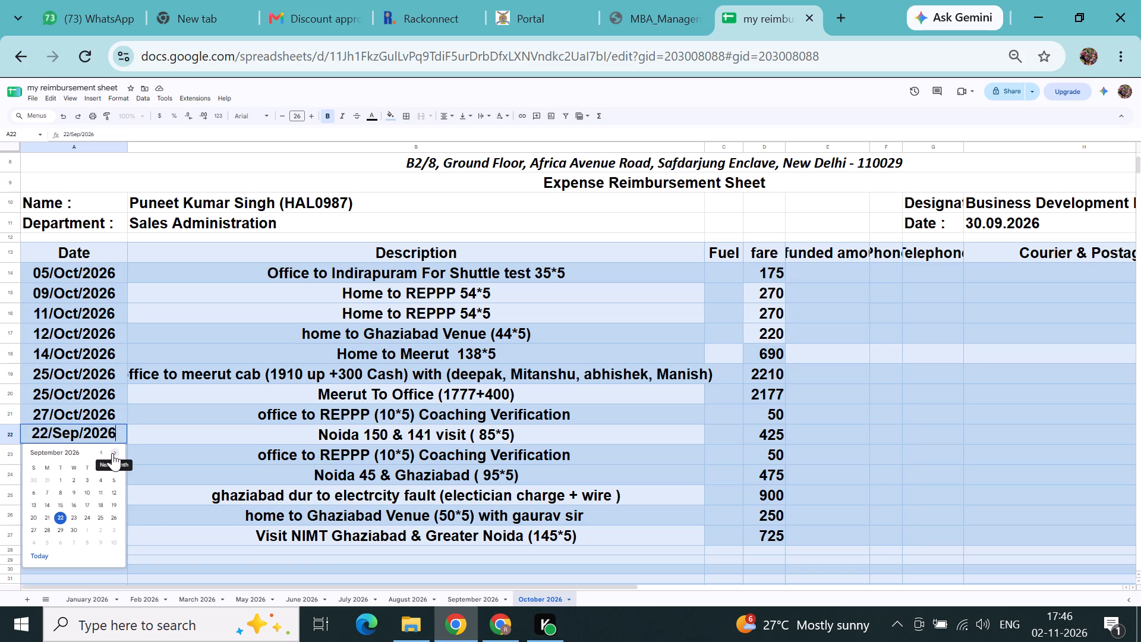
{"action": "left_click", "coordinate": [112, 453]}
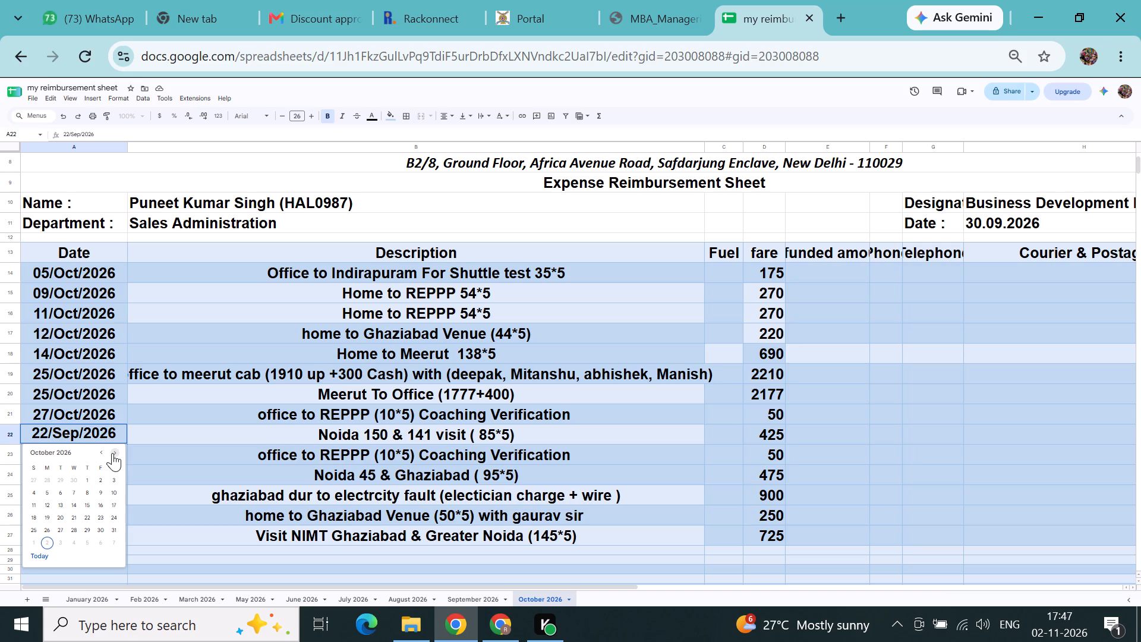
{"action": "left_click", "coordinate": [112, 529]}
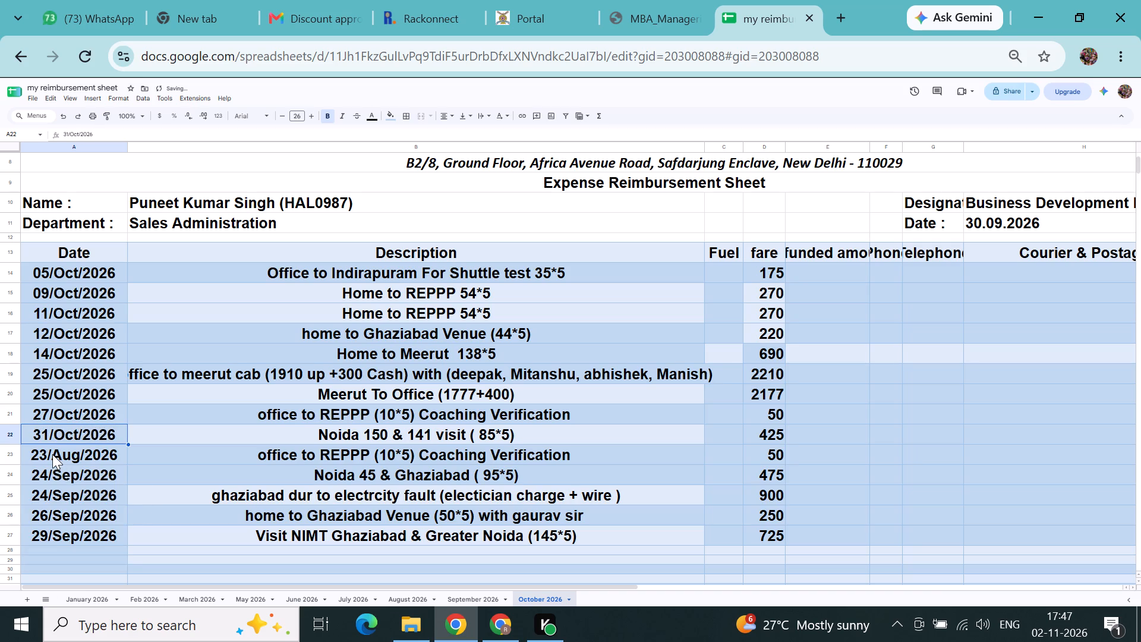
Clear the contents of the leftover entries in rows 23 to 27.
{"action": "left_click_drag", "start_coordinate": [52, 454], "coordinate": [532, 510]}
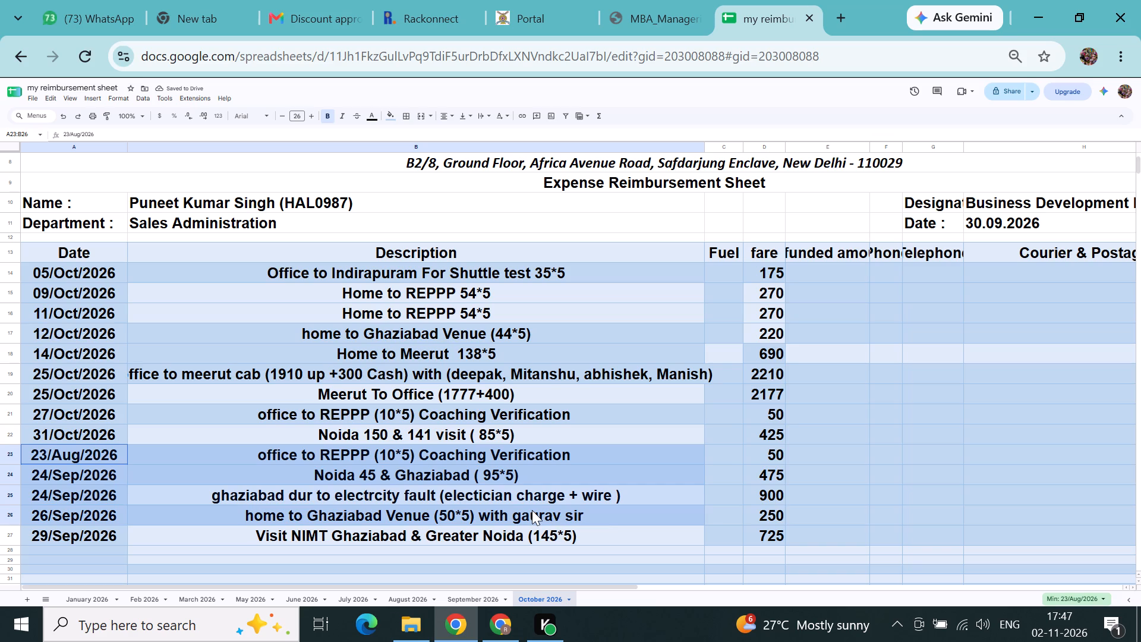
{"action": "left_click_drag", "start_coordinate": [532, 510], "coordinate": [736, 508]}
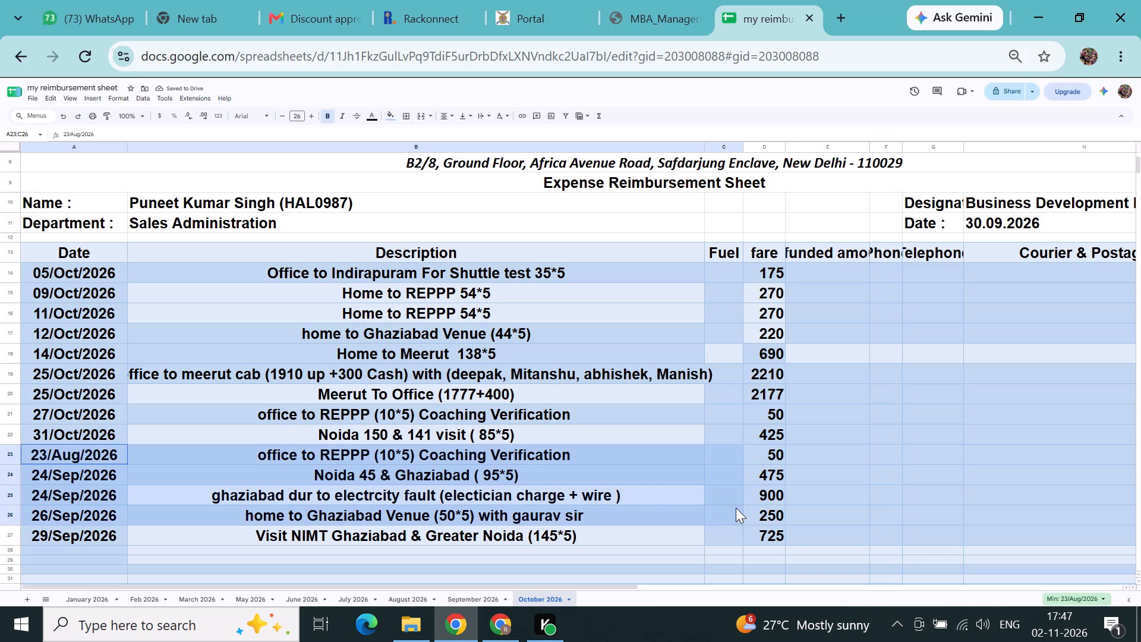
{"action": "left_click_drag", "start_coordinate": [736, 508], "coordinate": [434, 462]}
{"action": "left_click_drag", "start_coordinate": [1, 454], "coordinate": [55, 536]}
{"action": "key", "text": "BackSpace"}
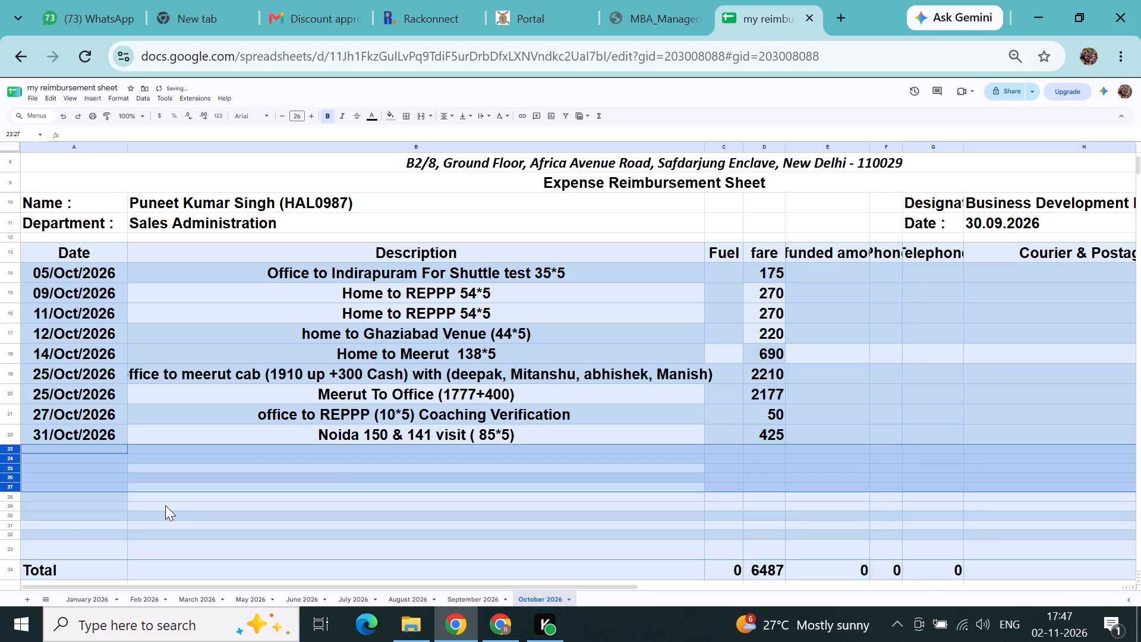
Replace the row 21 description with "Home to noida 21 & 45 than academies for tournament 65*5".
{"action": "left_click", "coordinate": [367, 416]}
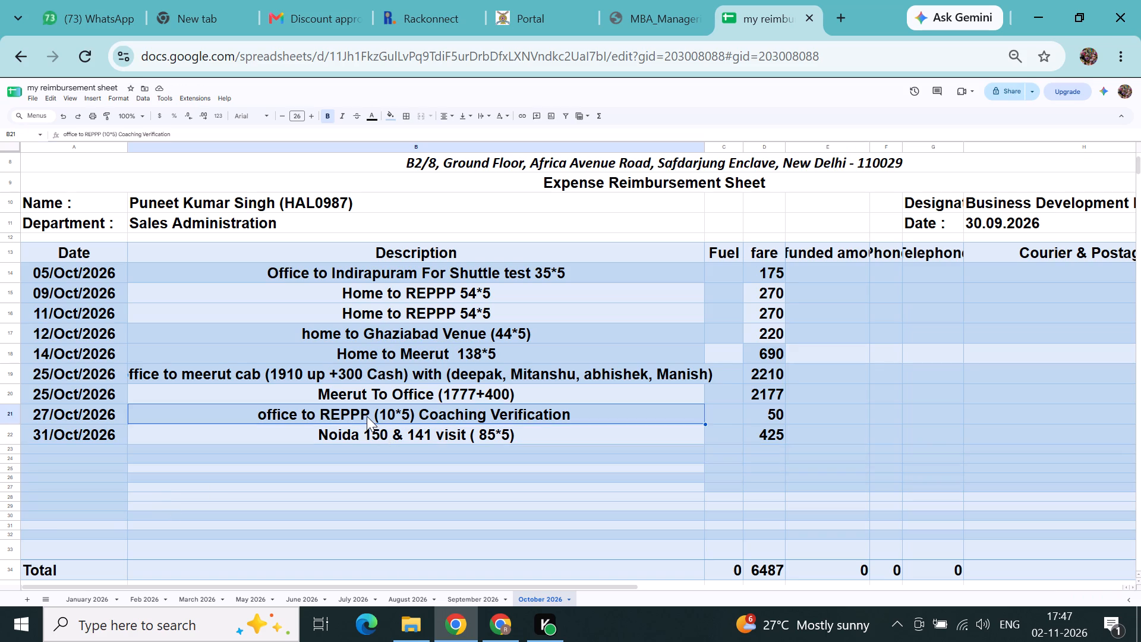
{"action": "type", "text": "Home to noida"}
{"action": "key", "text": "space"}
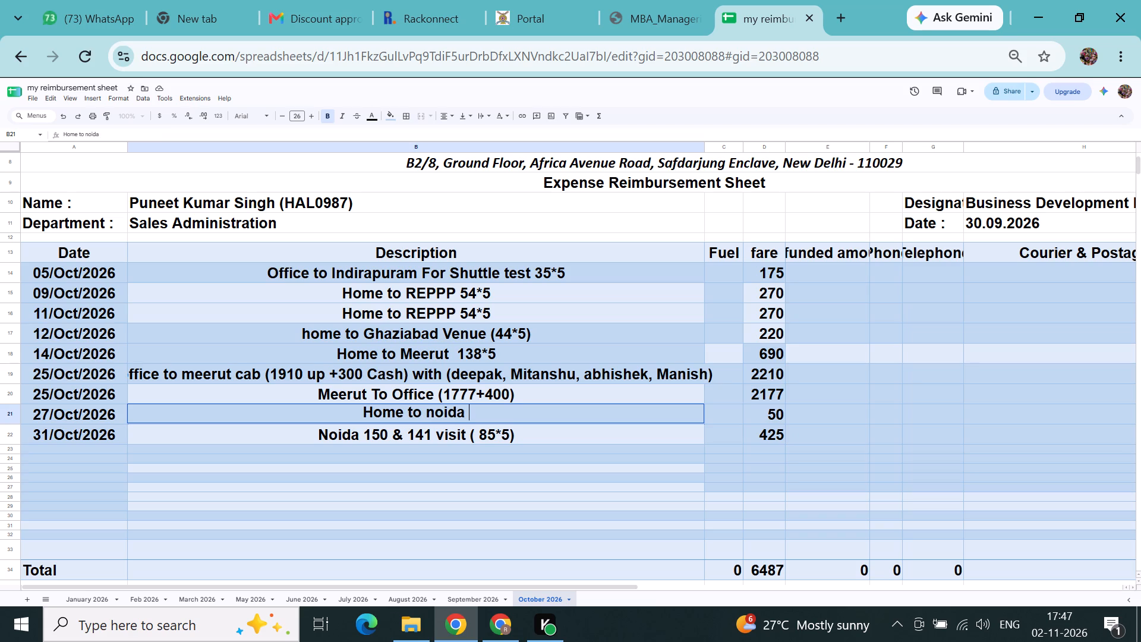
{"action": "type", "text": "21"}
{"action": "key", "text": "space"}
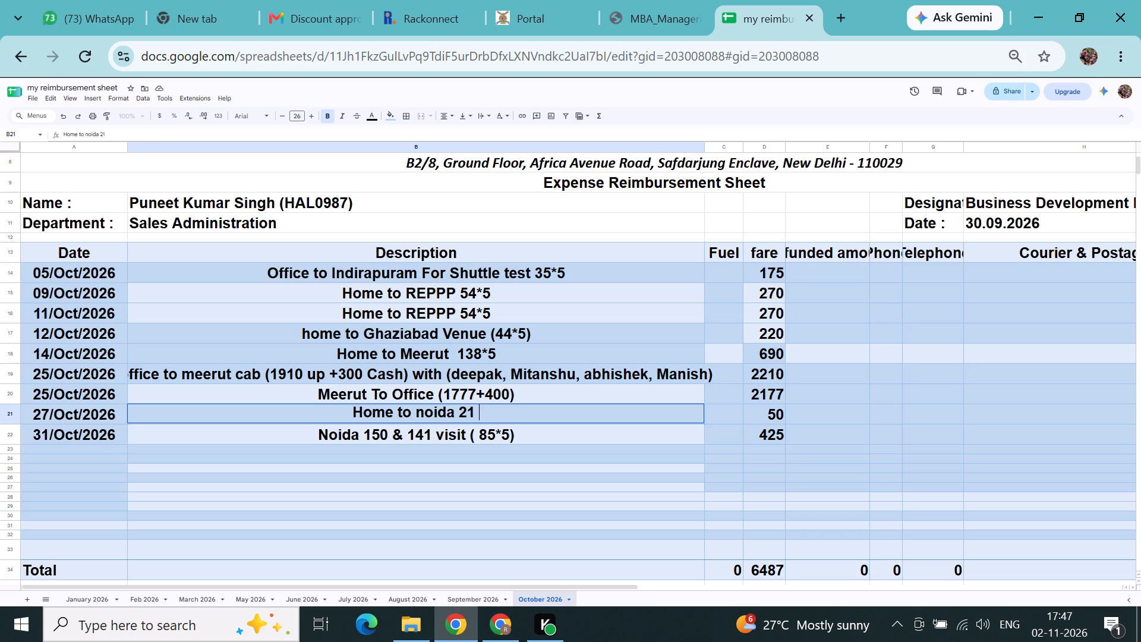
{"action": "type", "text": "& 45 than"}
{"action": "key", "text": "space"}
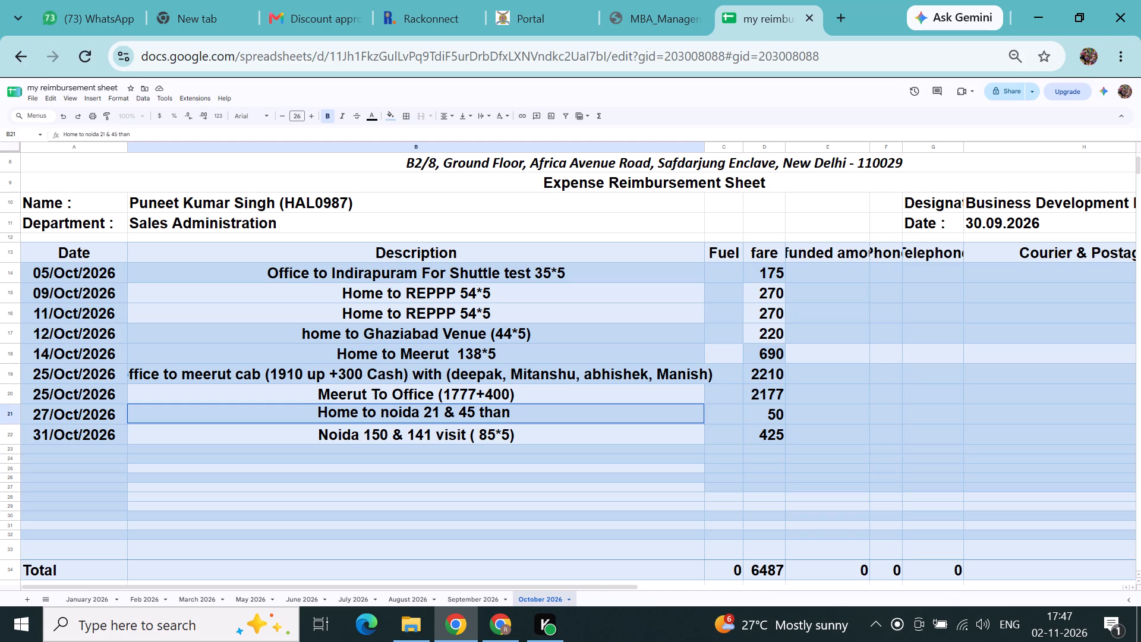
{"action": "type", "text": "ac"}
{"action": "type", "text": "adem"}
{"action": "type", "text": "ies"}
{"action": "key", "text": "space"}
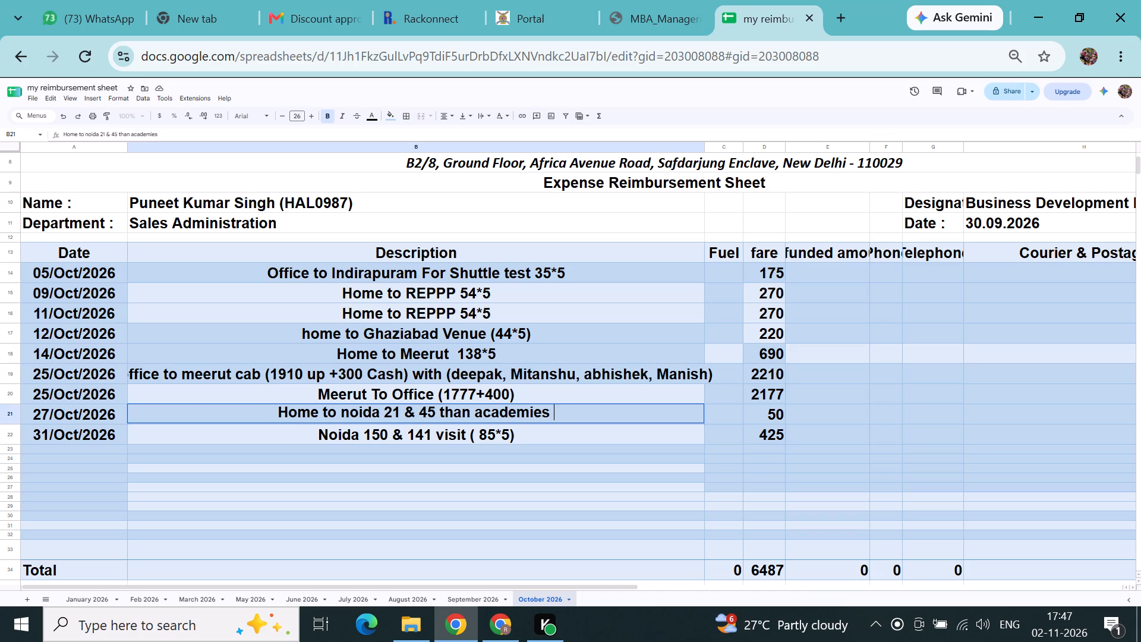
{"action": "type", "text": "for tournament"}
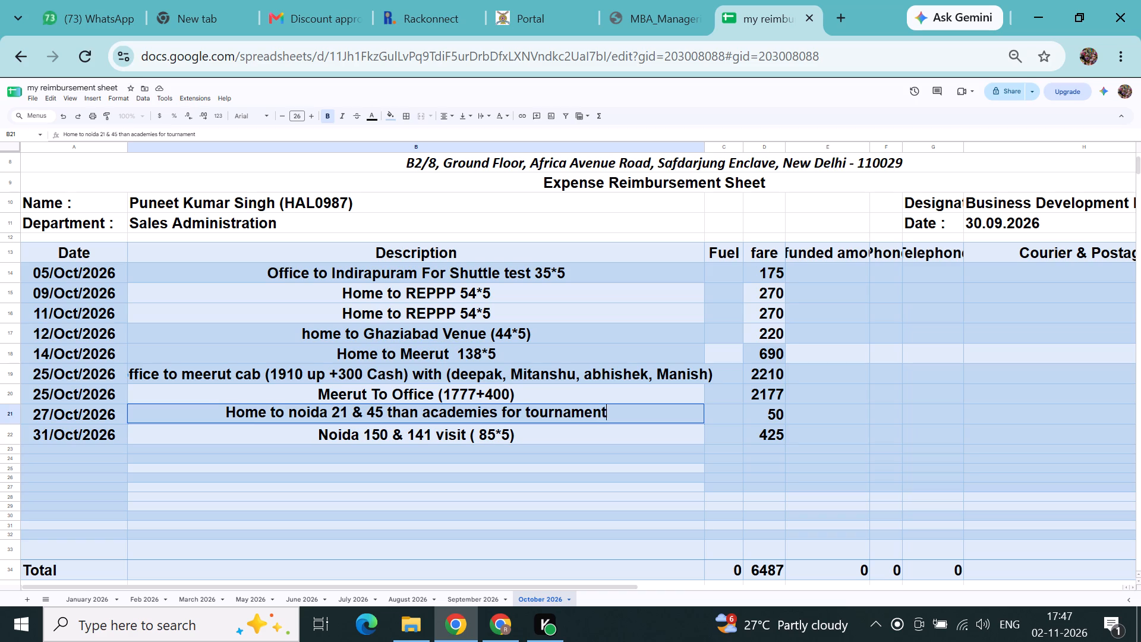
{"action": "key", "text": "space"}
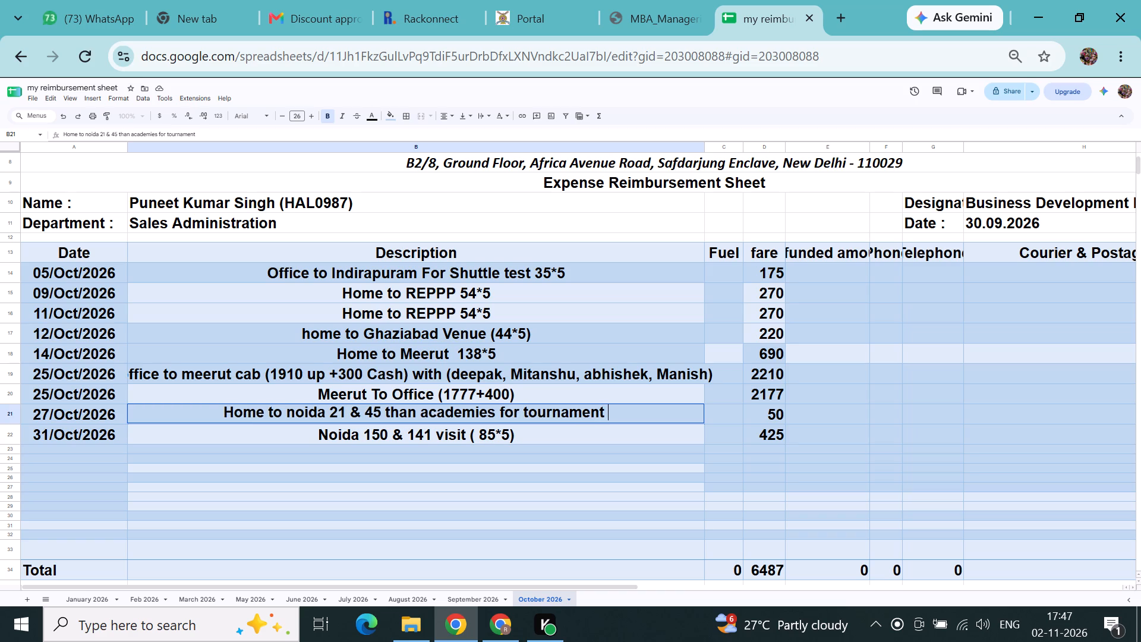
{"action": "key", "text": "7"}
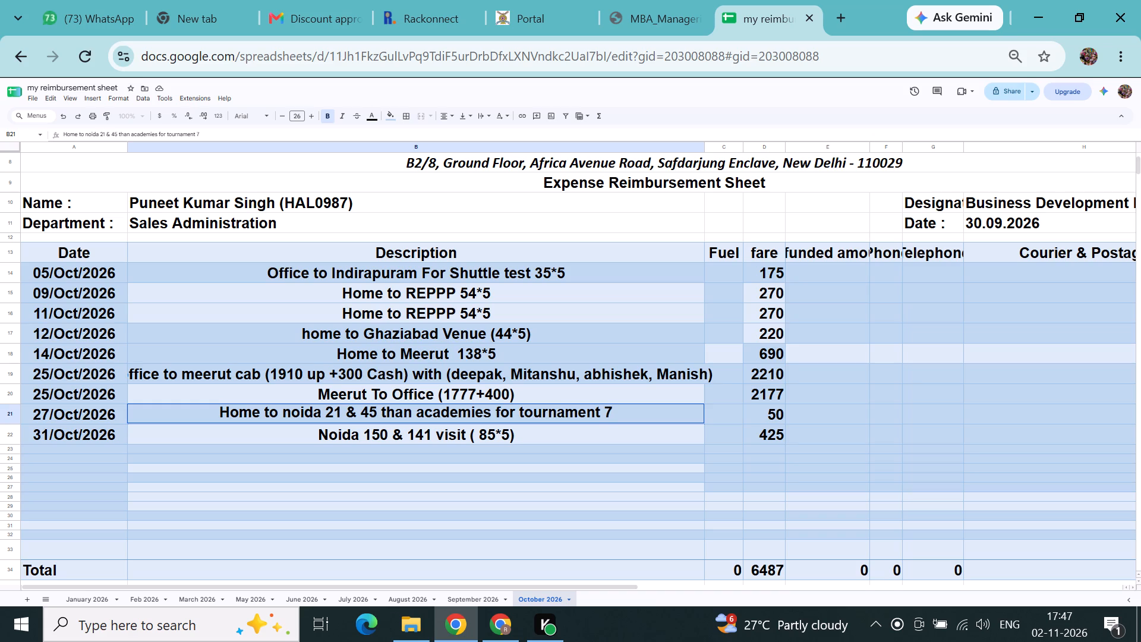
{"action": "key", "text": "BackSpace"}
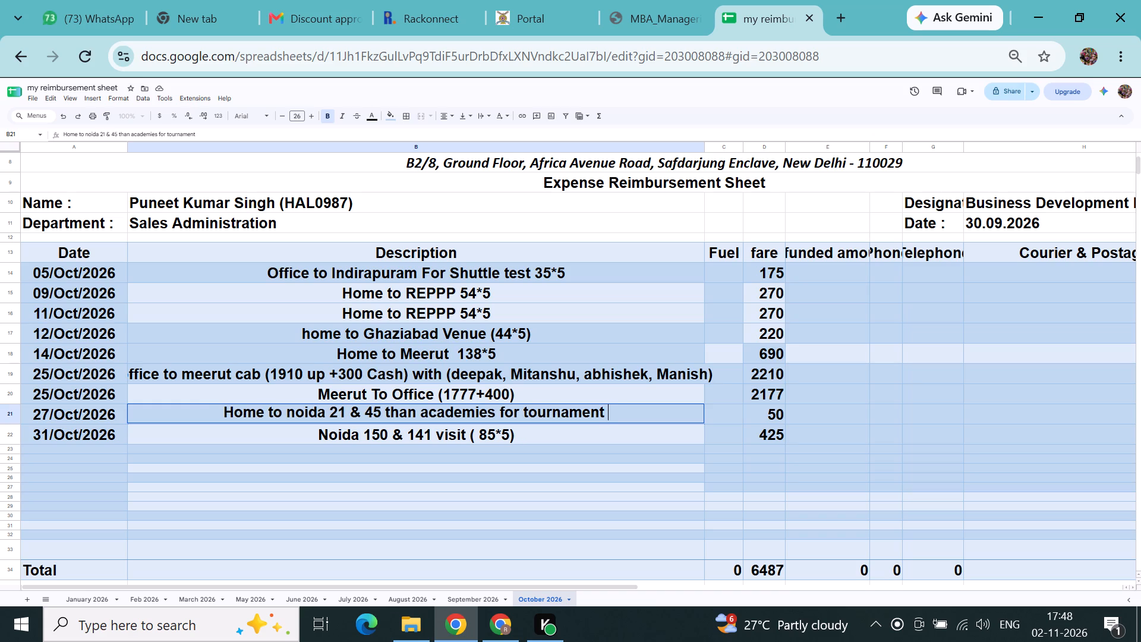
{"action": "type", "text": "65"}
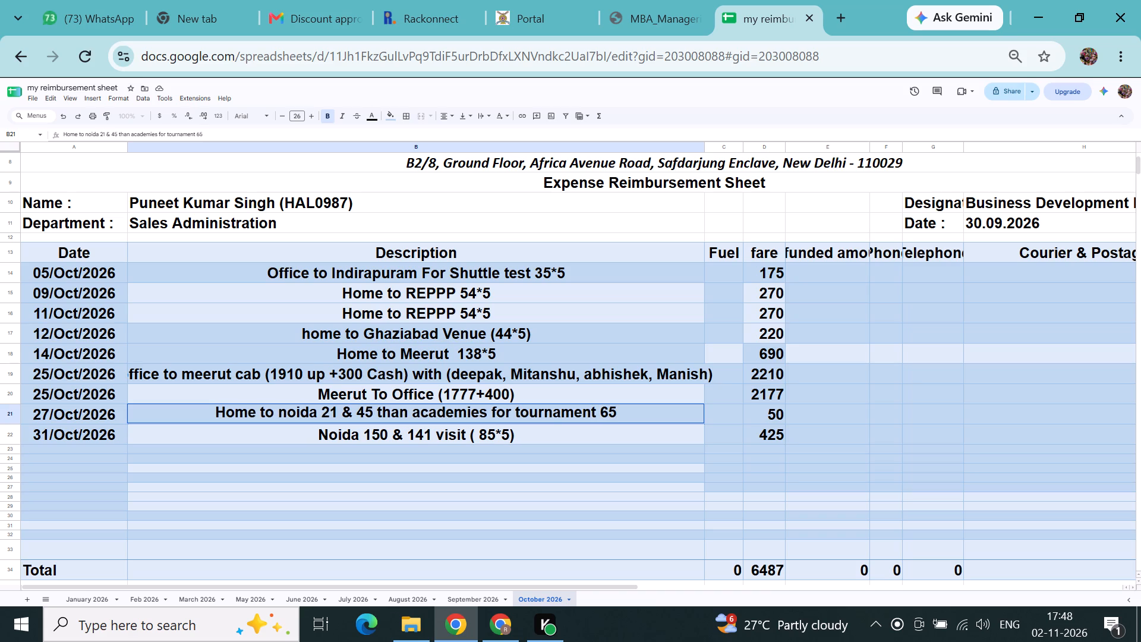
{"action": "key", "text": "8"}
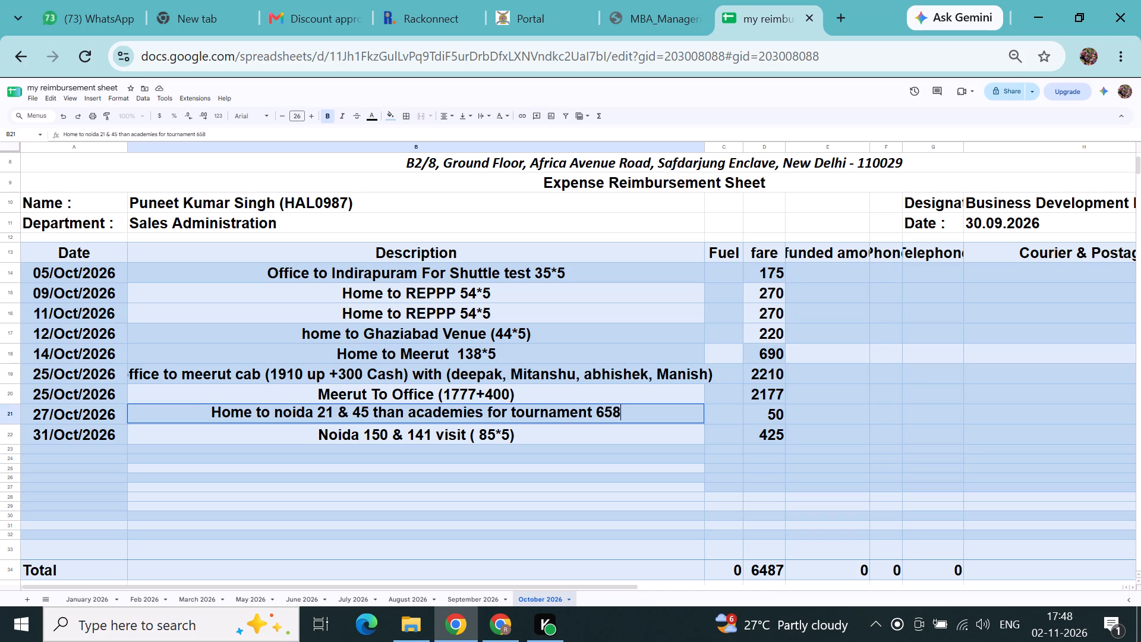
{"action": "key", "text": "BackSpace"}
{"action": "type", "text": "*5"}
{"action": "key", "text": "Right"}
Set the fare of the 27/Oct/2026 trip in row 21 to 325.
{"action": "key", "text": "Right"}
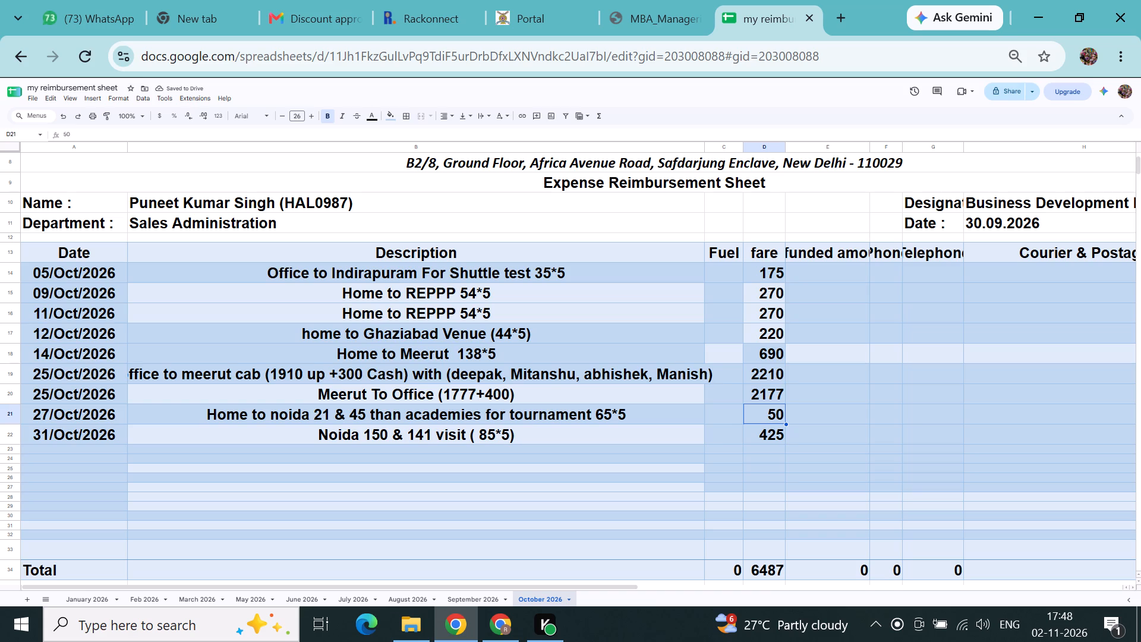
{"action": "type", "text": "325"}
{"action": "key", "text": "Down"}
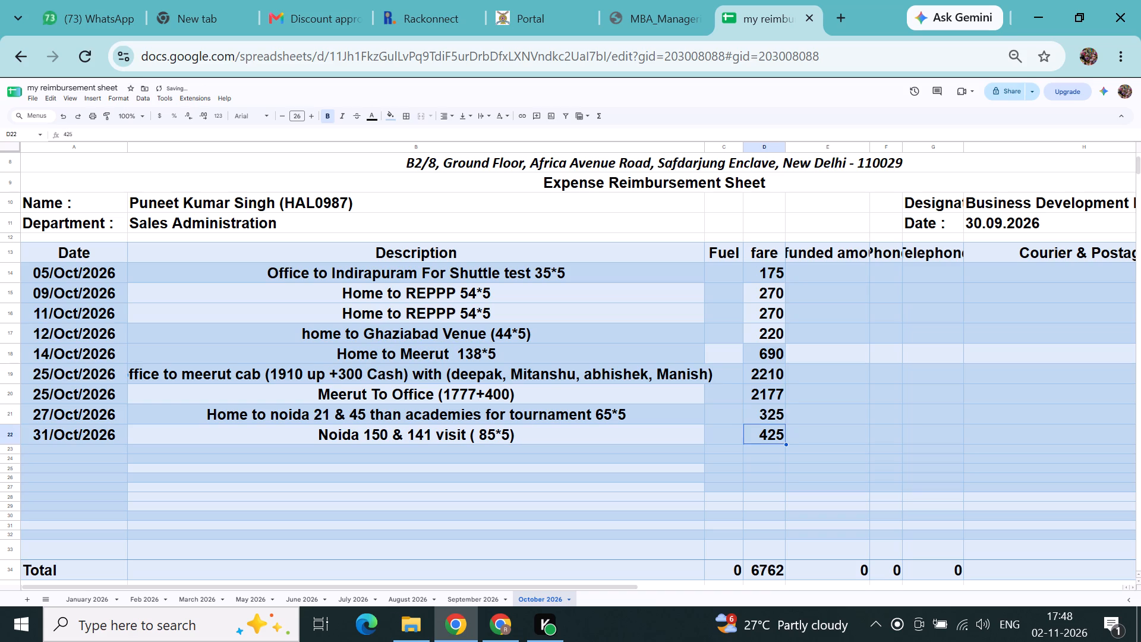
Replace the row 22 description with "Home to Ghaziabad visit society for society events 56*5".
{"action": "left_click", "coordinate": [307, 435]}
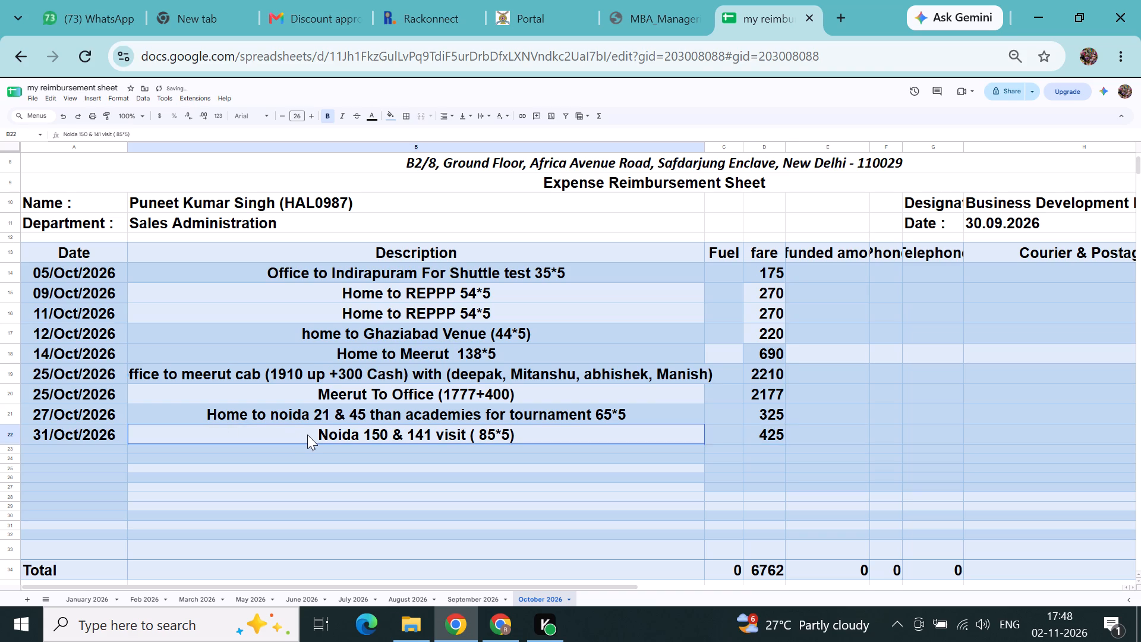
{"action": "type", "text": "Home to Ghaziabad"}
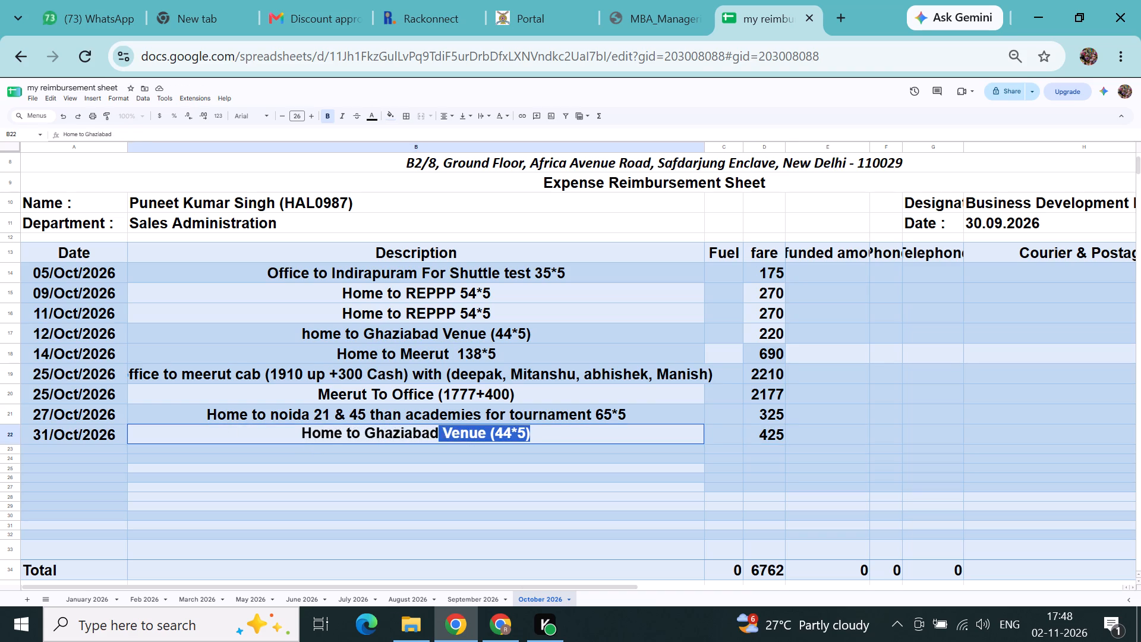
{"action": "key", "text": "space"}
{"action": "type", "text": "venue"}
{"action": "key", "text": "BackSpace"}
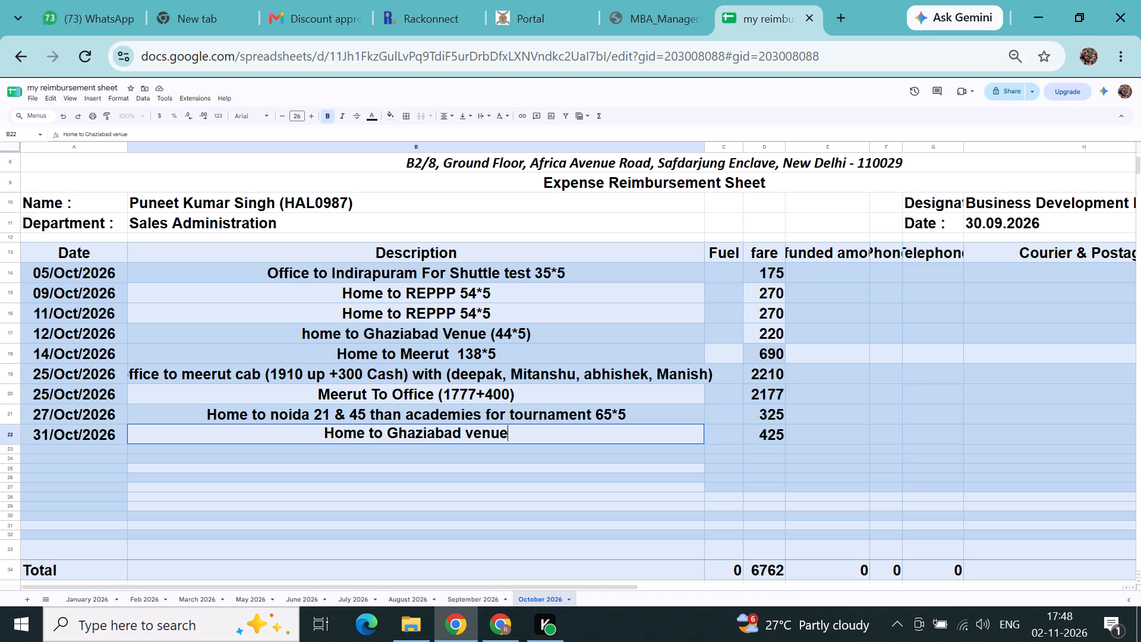
{"action": "key", "text": "space"}
{"action": "key", "text": "BackSpace"}
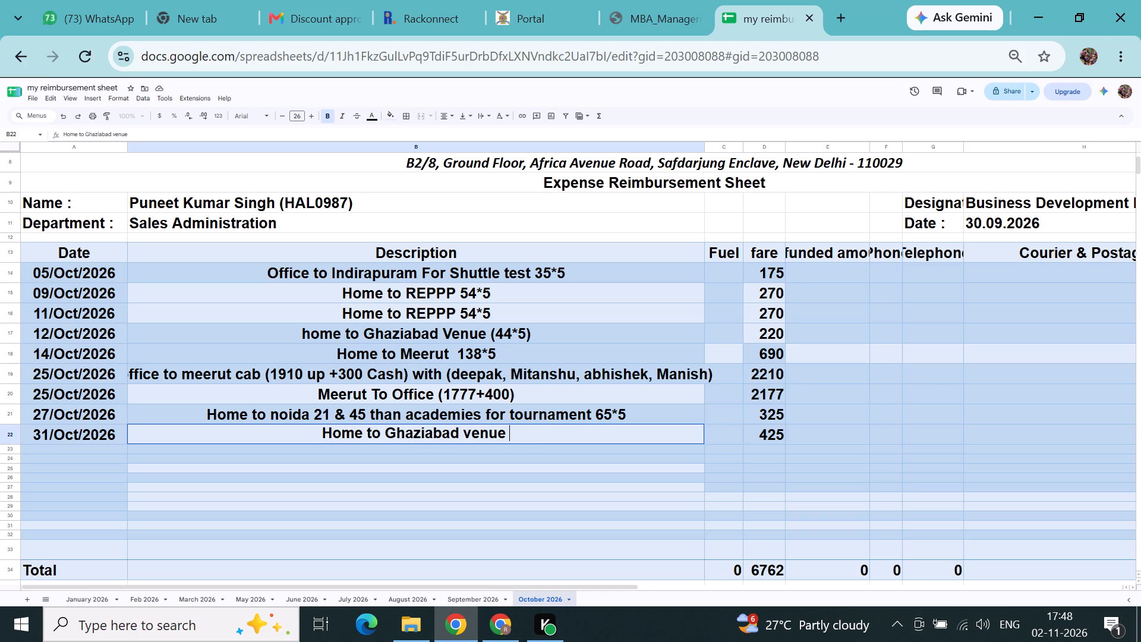
{"action": "key", "text": "BackSpace"}
{"action": "key", "text": "BackSpace"}
{"action": "key", "text": "BackSpace"}
{"action": "key", "text": "BackSpace"}
{"action": "key", "text": "BackSpace"}
{"action": "key", "text": "BackSpace"}
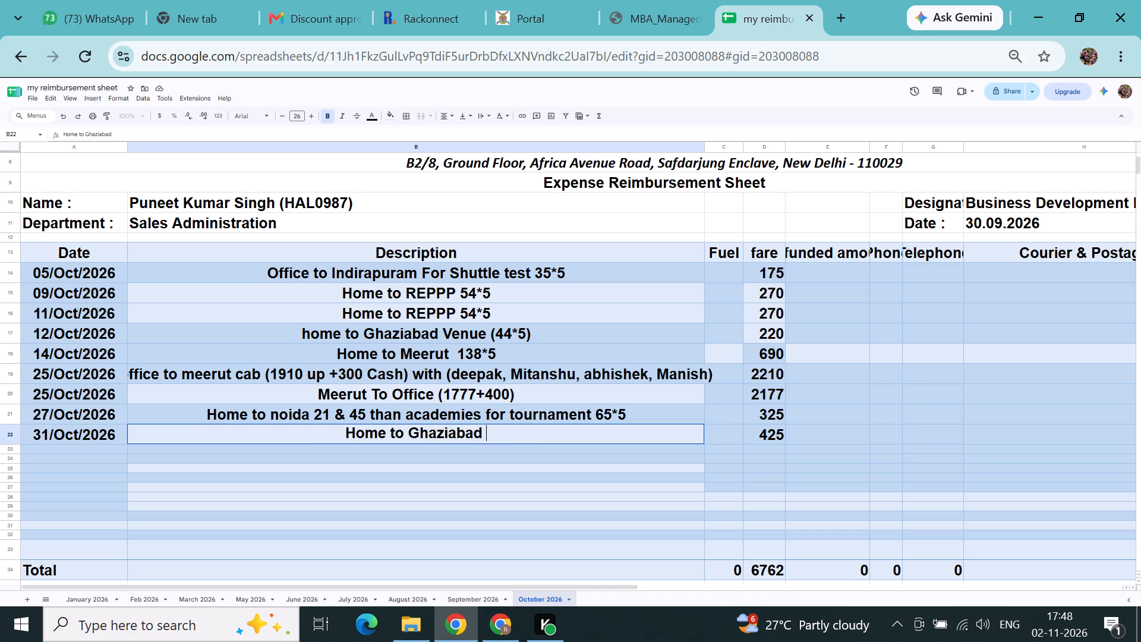
{"action": "type", "text": "visit some"}
{"action": "key", "text": "space"}
{"action": "key", "text": "BackSpace"}
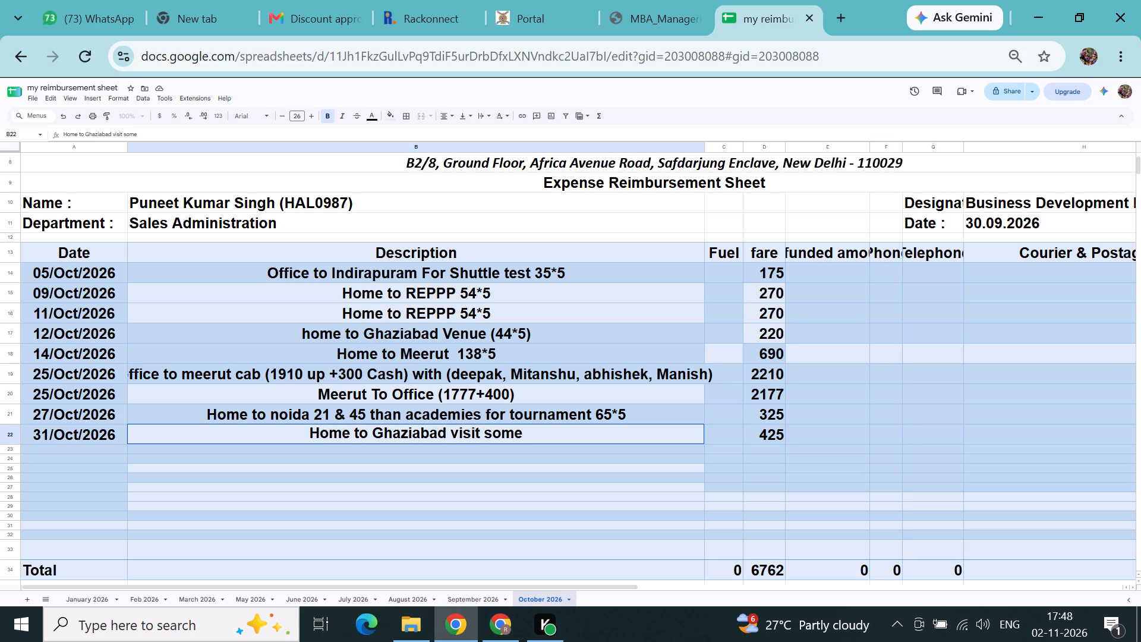
{"action": "key", "text": "BackSpace"}
{"action": "key", "text": "BackSpace"}
{"action": "key", "text": "BackSpace"}
{"action": "key", "text": "BackSpace"}
{"action": "type", "text": "society for"}
{"action": "key", "text": "space"}
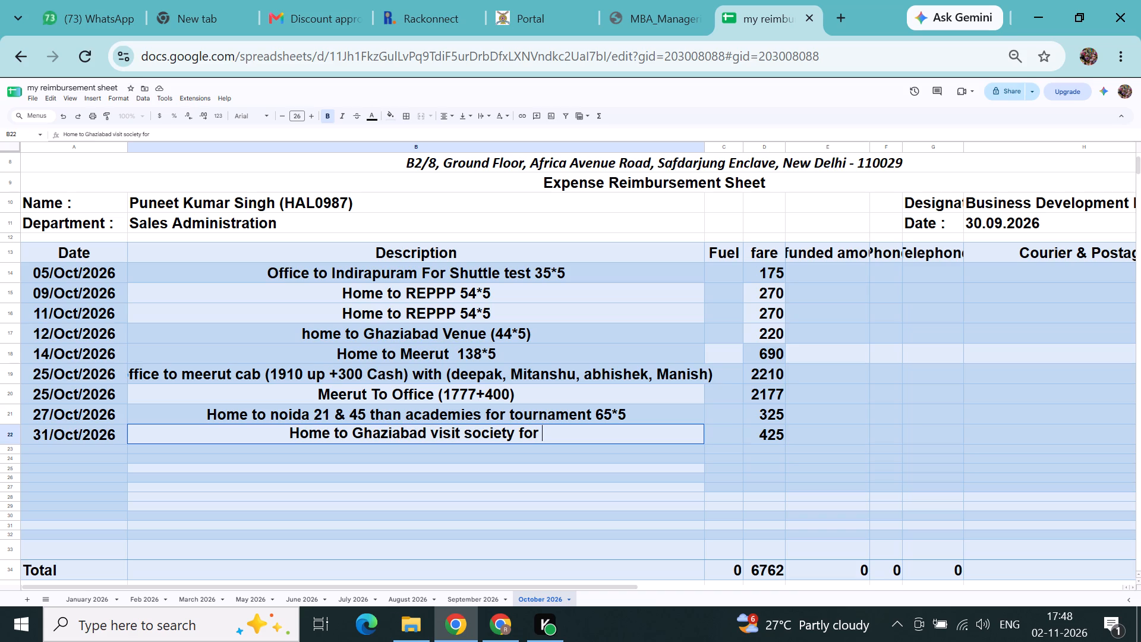
{"action": "type", "text": "soe"}
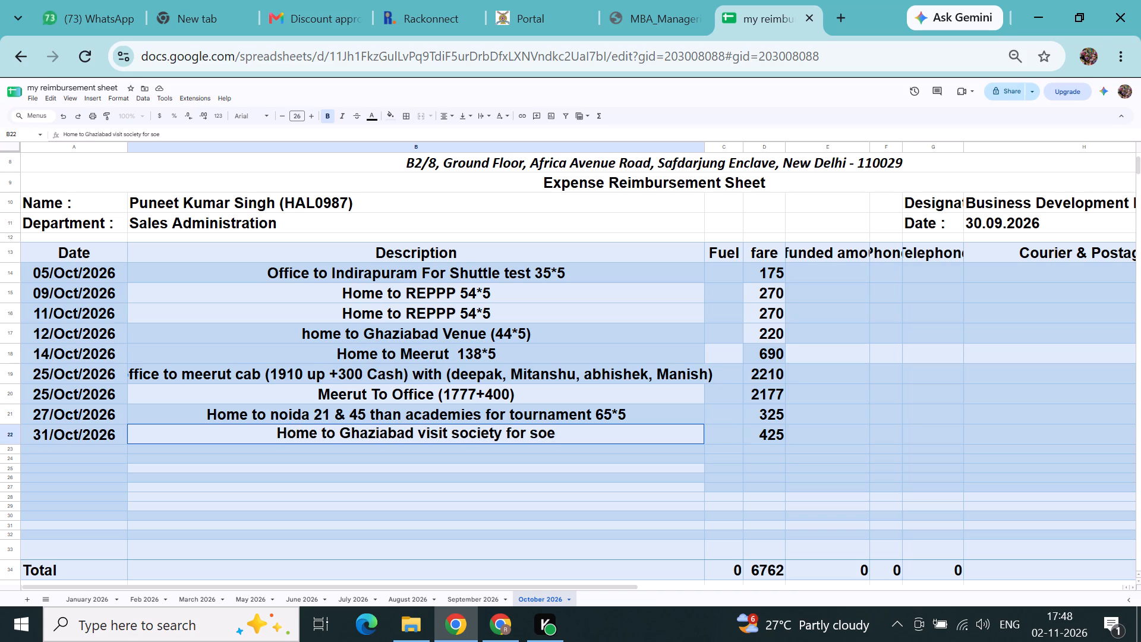
{"action": "key", "text": "BackSpace"}
{"action": "type", "text": "ciety events"}
{"action": "key", "text": "space"}
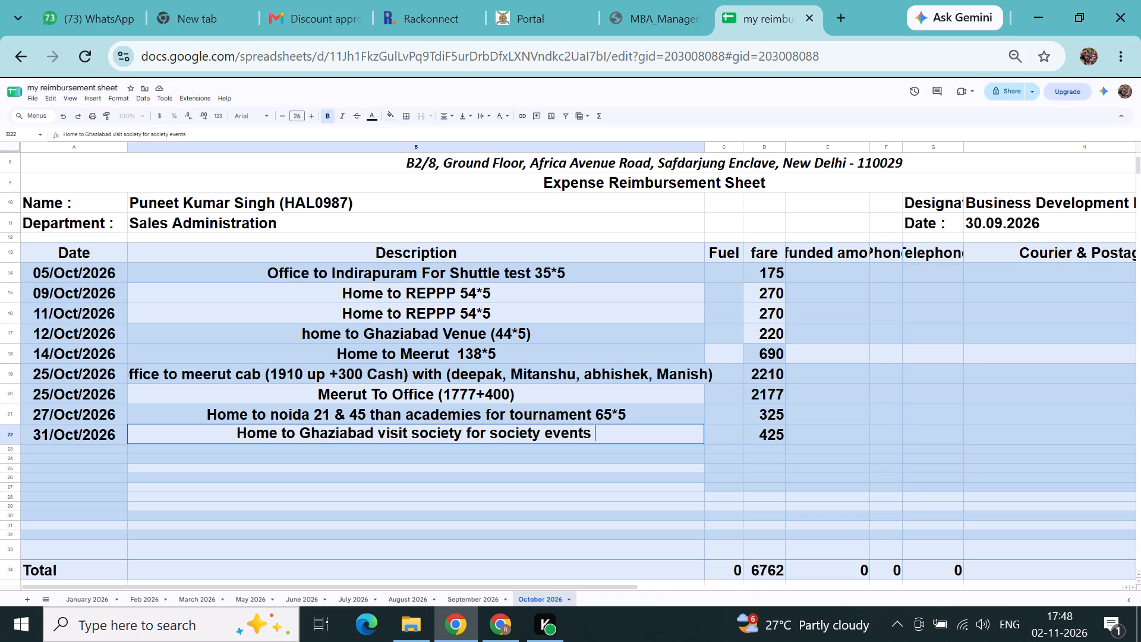
{"action": "key", "text": "shift+parenleft"}
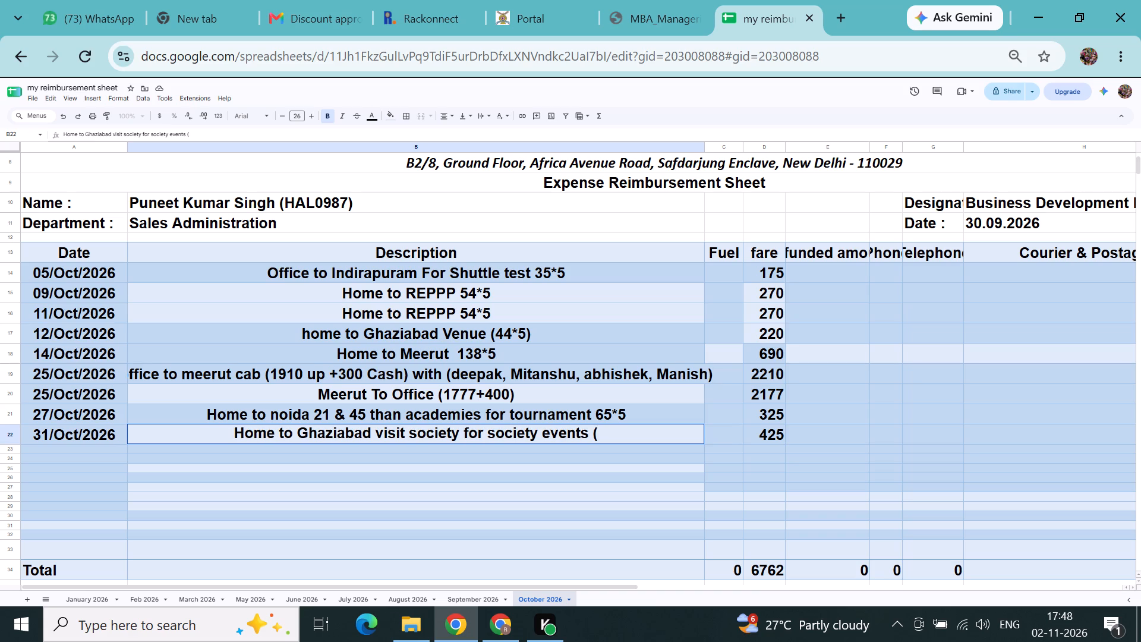
{"action": "key", "text": "BackSpace"}
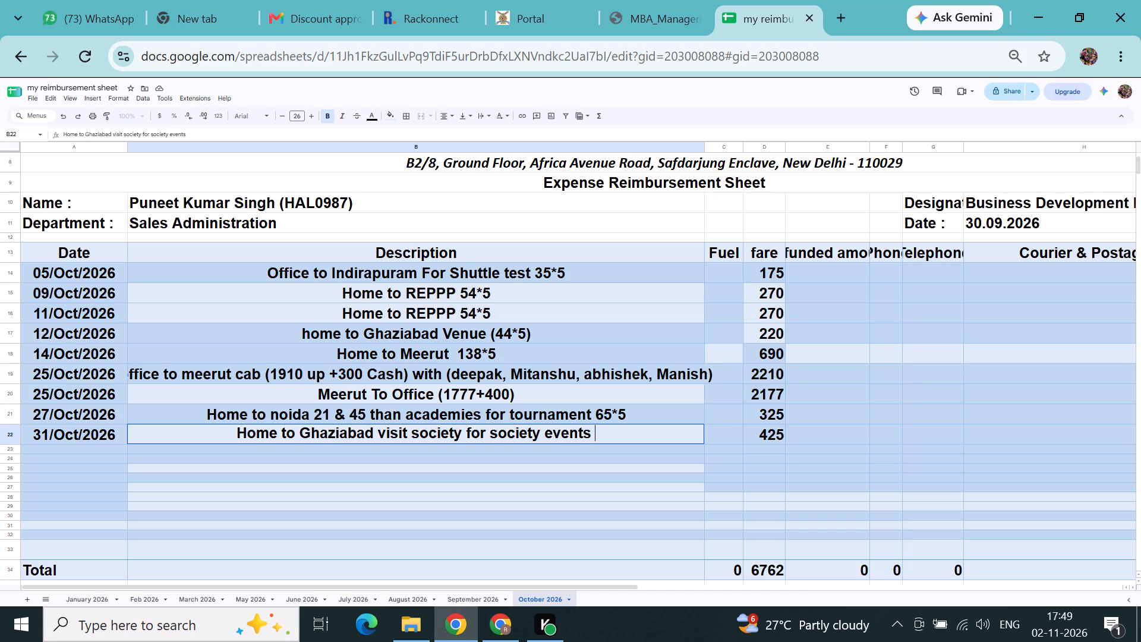
{"action": "key", "text": "4"}
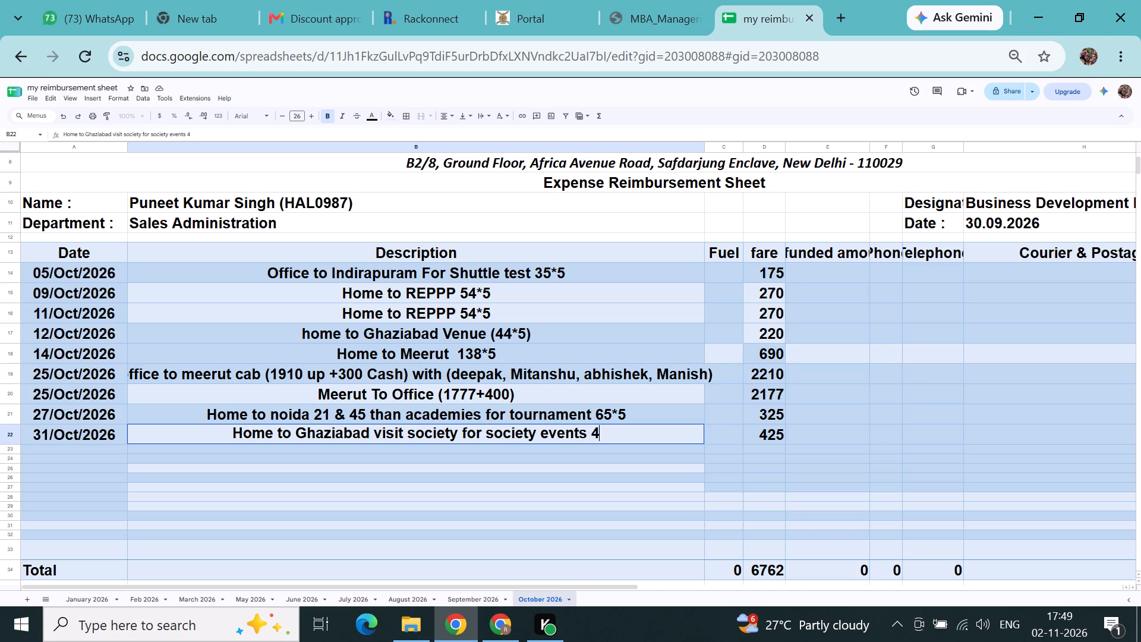
{"action": "key", "text": "2"}
{"action": "key", "text": "BackSpace"}
{"action": "key", "text": "BackSpace"}
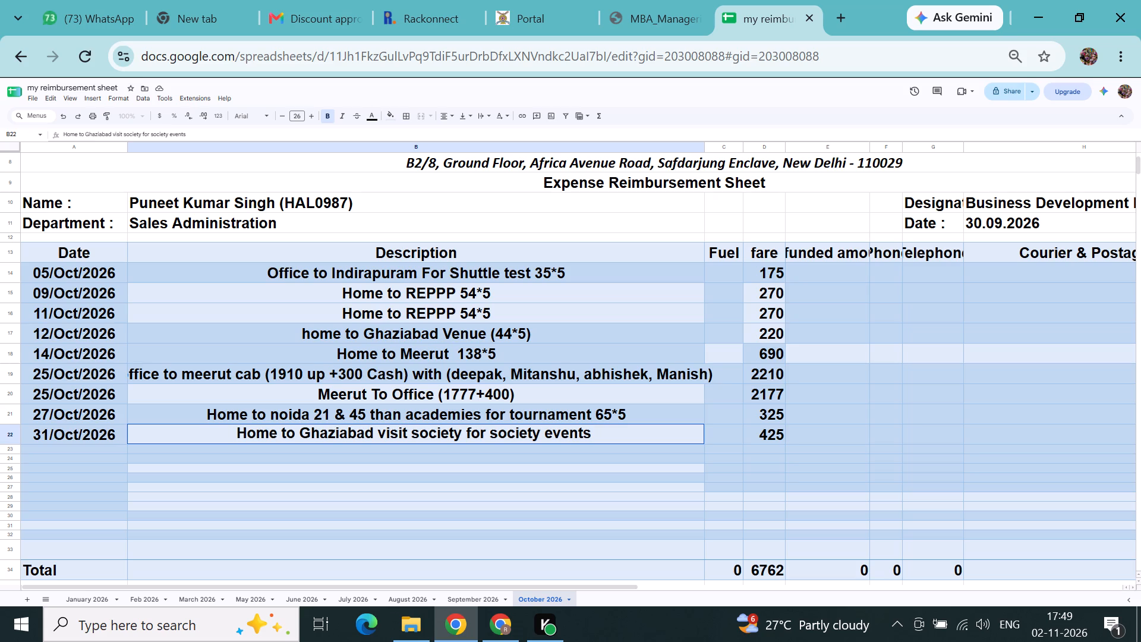
{"action": "type", "text": "55"}
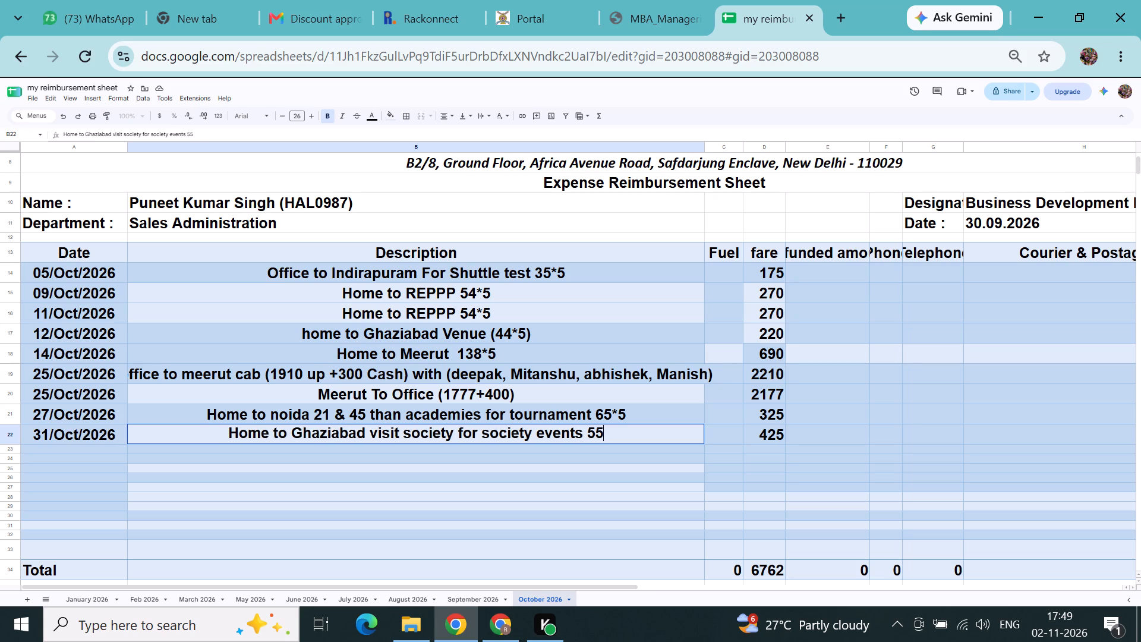
{"action": "key", "text": "BackSpace"}
{"action": "key", "text": "6"}
{"action": "key", "text": "shift+asterisk"}
{"action": "key", "text": "5"}
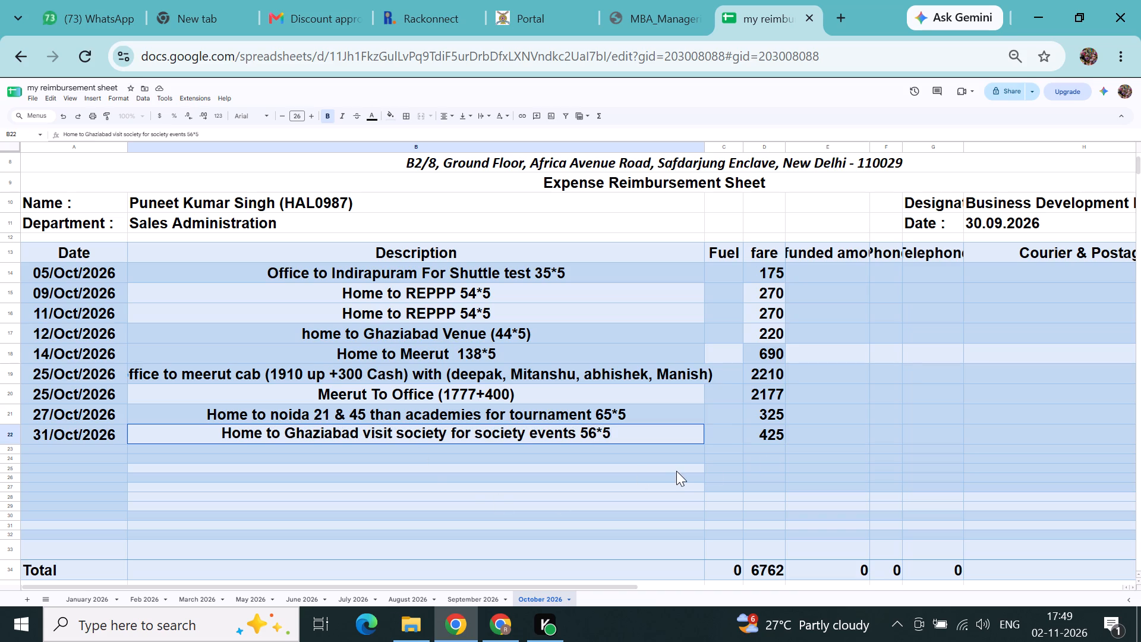
Set the fare of the 31/Oct/2026 trip in row 22 to 280.
{"action": "left_click", "coordinate": [772, 435]}
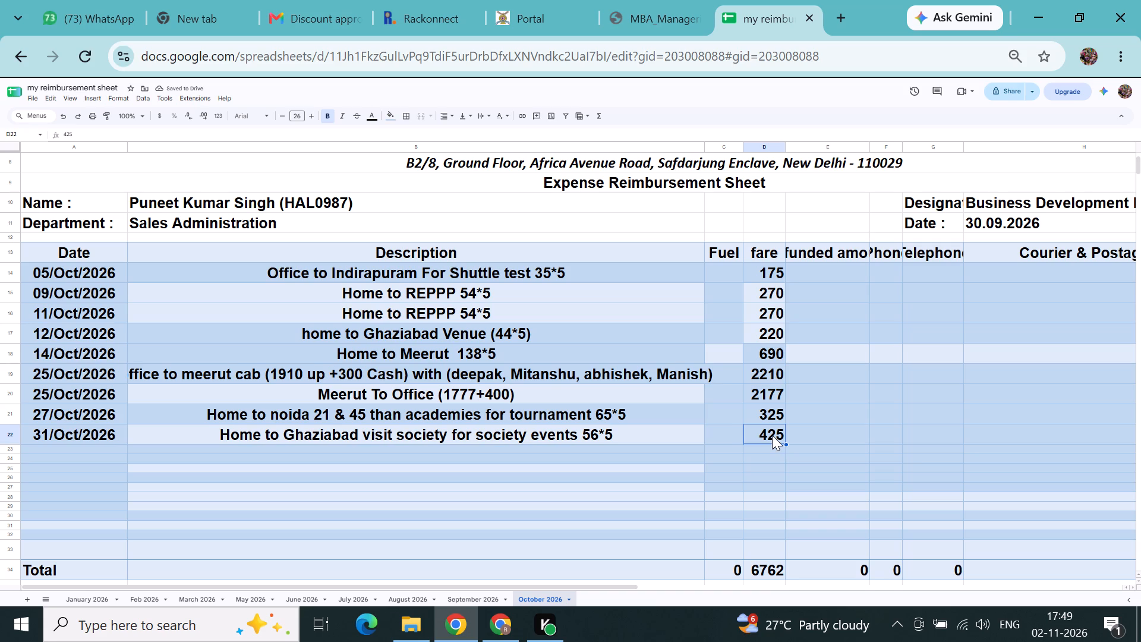
{"action": "type", "text": "280"}
{"action": "left_click", "coordinate": [806, 481]}
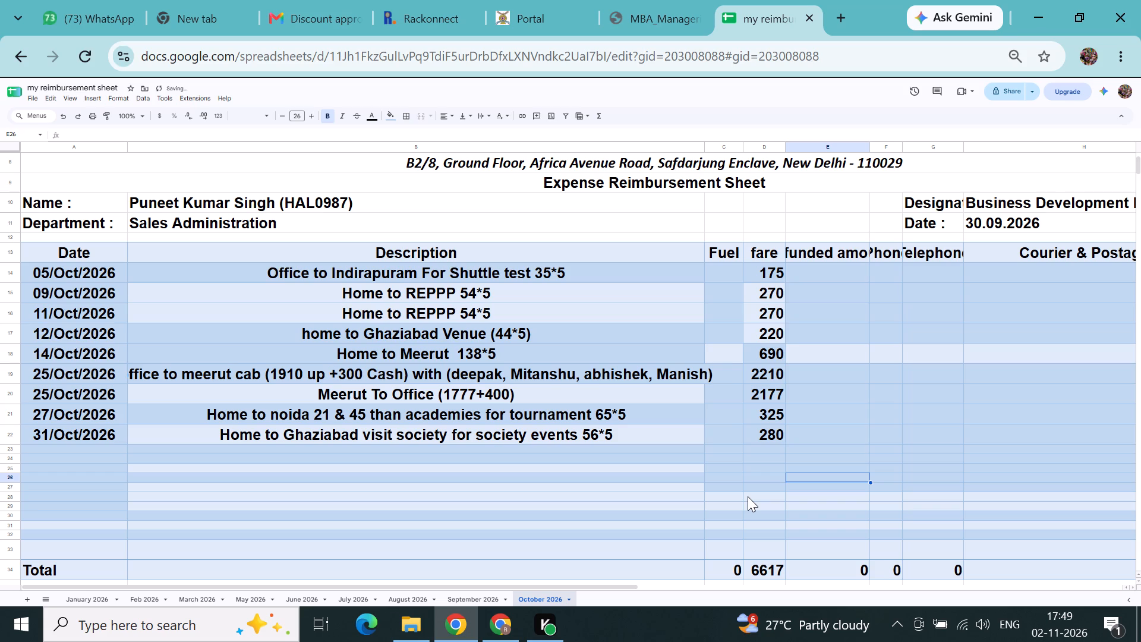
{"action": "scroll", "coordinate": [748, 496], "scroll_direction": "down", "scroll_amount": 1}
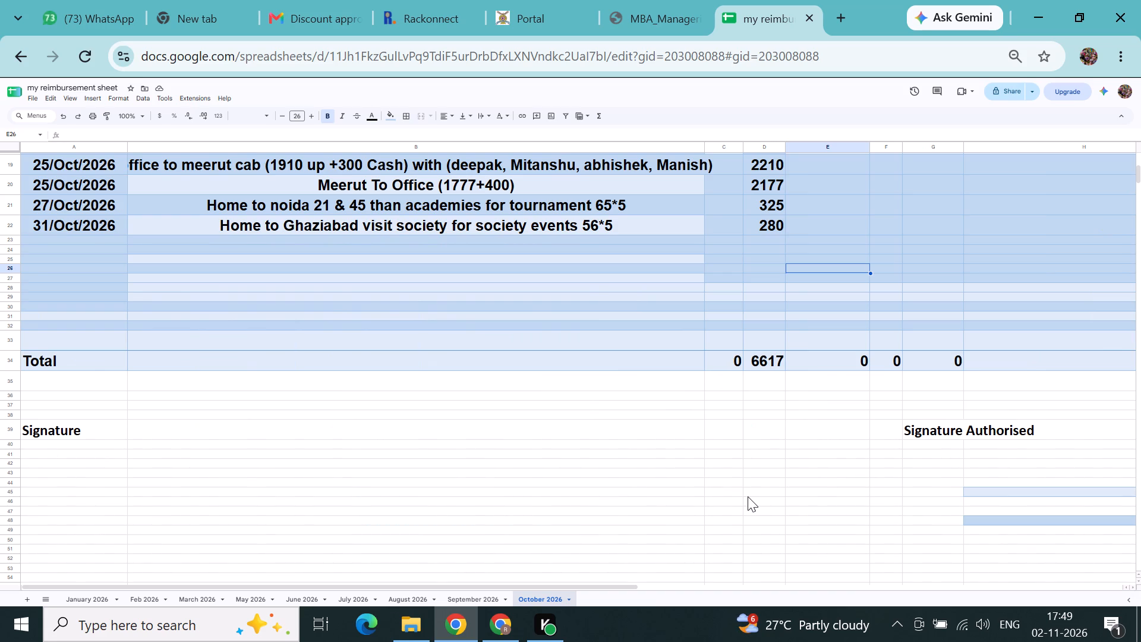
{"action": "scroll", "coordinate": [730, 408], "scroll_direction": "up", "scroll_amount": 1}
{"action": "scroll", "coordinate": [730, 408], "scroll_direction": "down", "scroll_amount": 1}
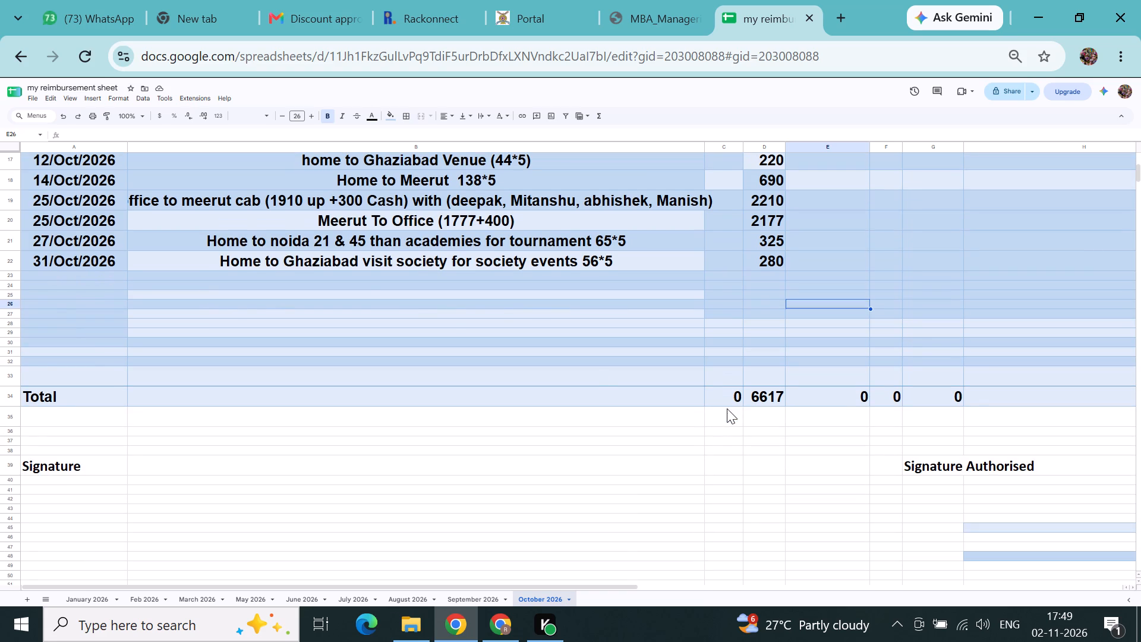
Fill row 23's date cell from the row above and change it to 19/Sep/2026, consulting the September 2026 sheet for the date.
{"action": "left_click", "coordinate": [119, 278]}
{"action": "left_click", "coordinate": [119, 278]}
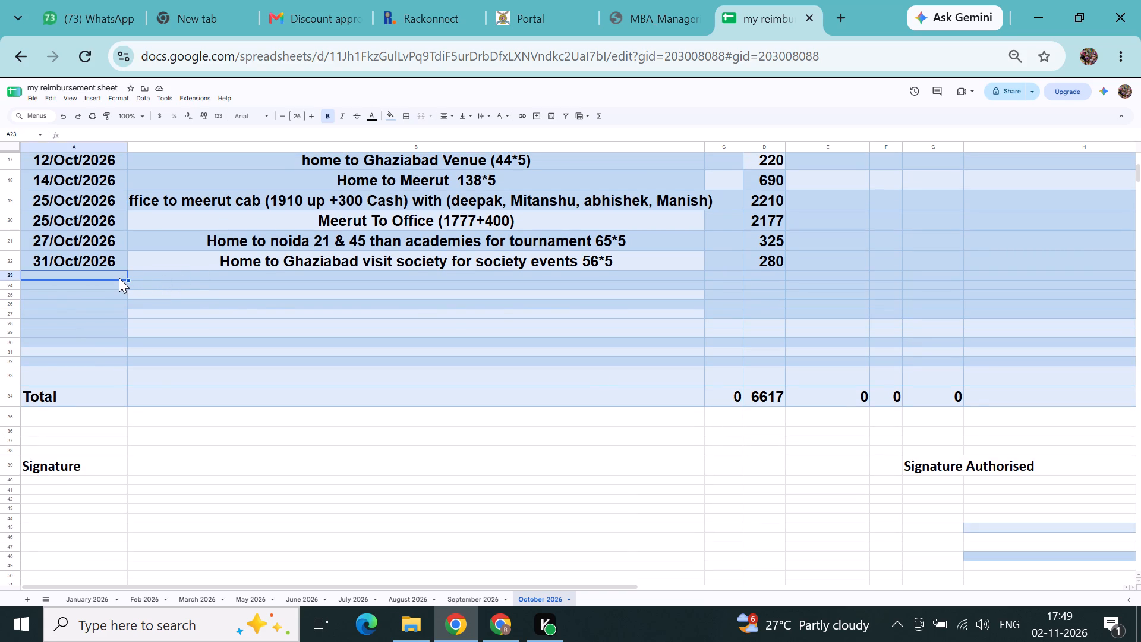
{"action": "key", "text": "ctrl+d"}
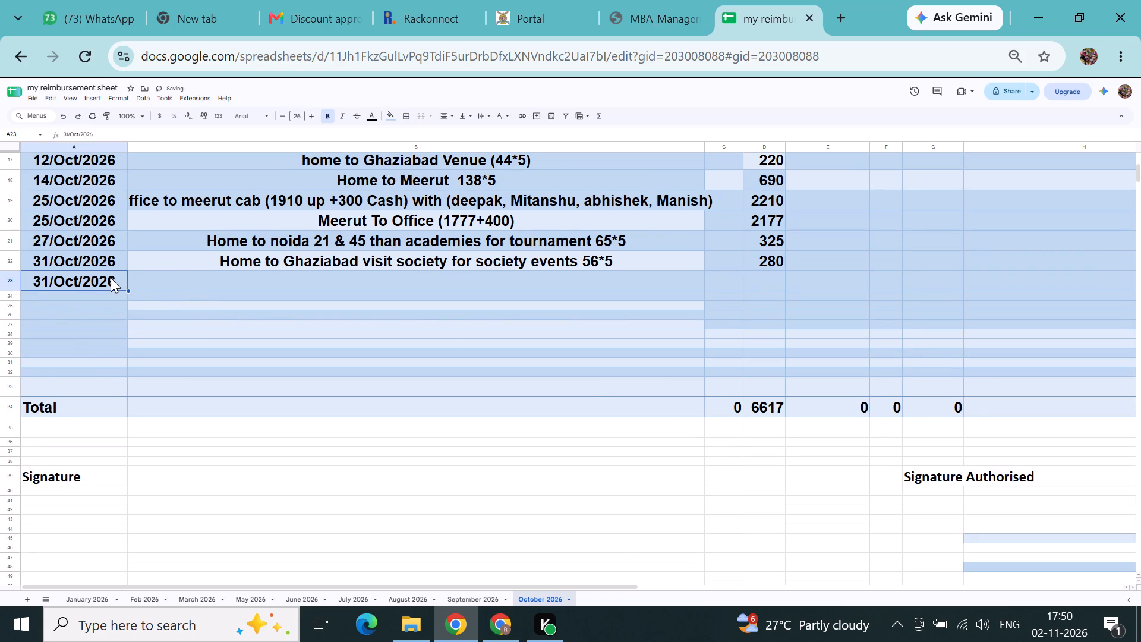
{"action": "double_click", "coordinate": [109, 278]}
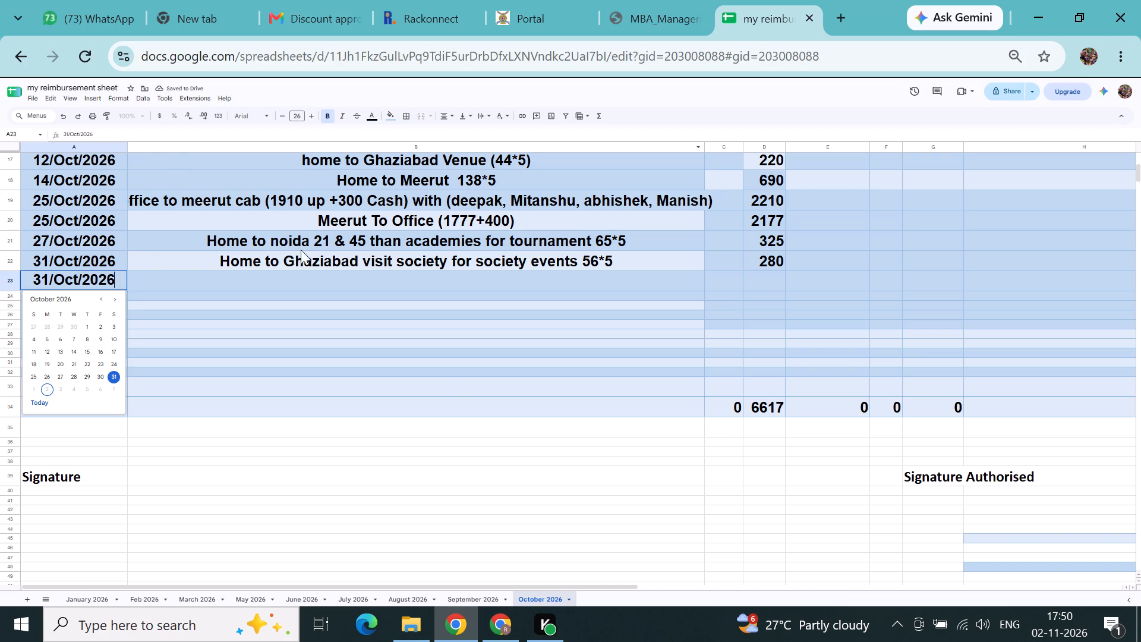
{"action": "left_click", "coordinate": [483, 593]}
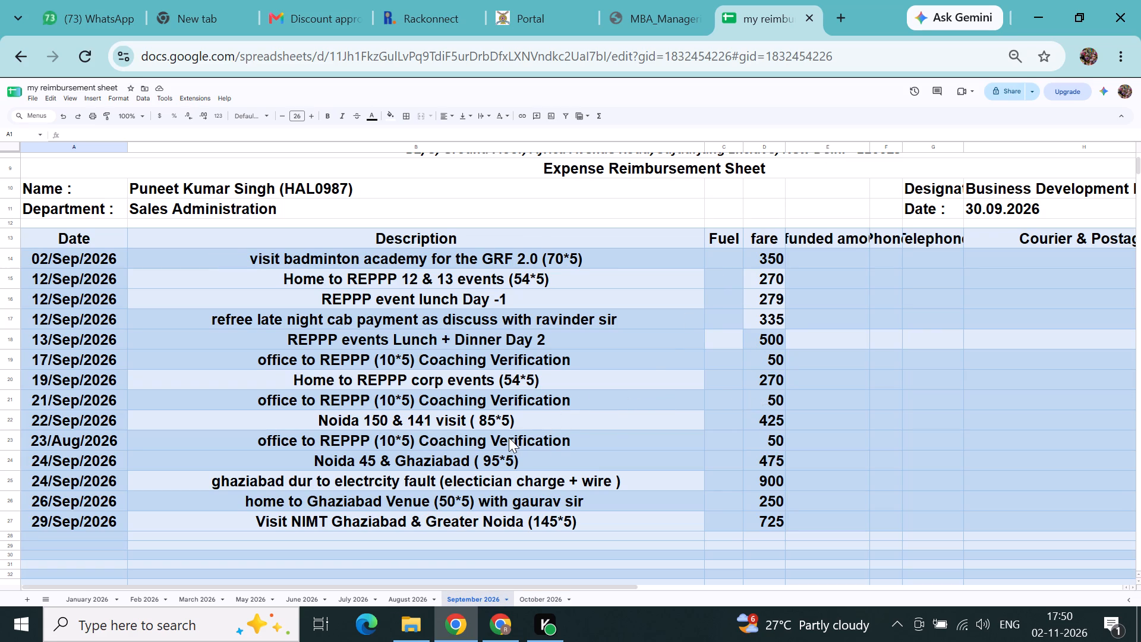
{"action": "left_click", "coordinate": [536, 597]}
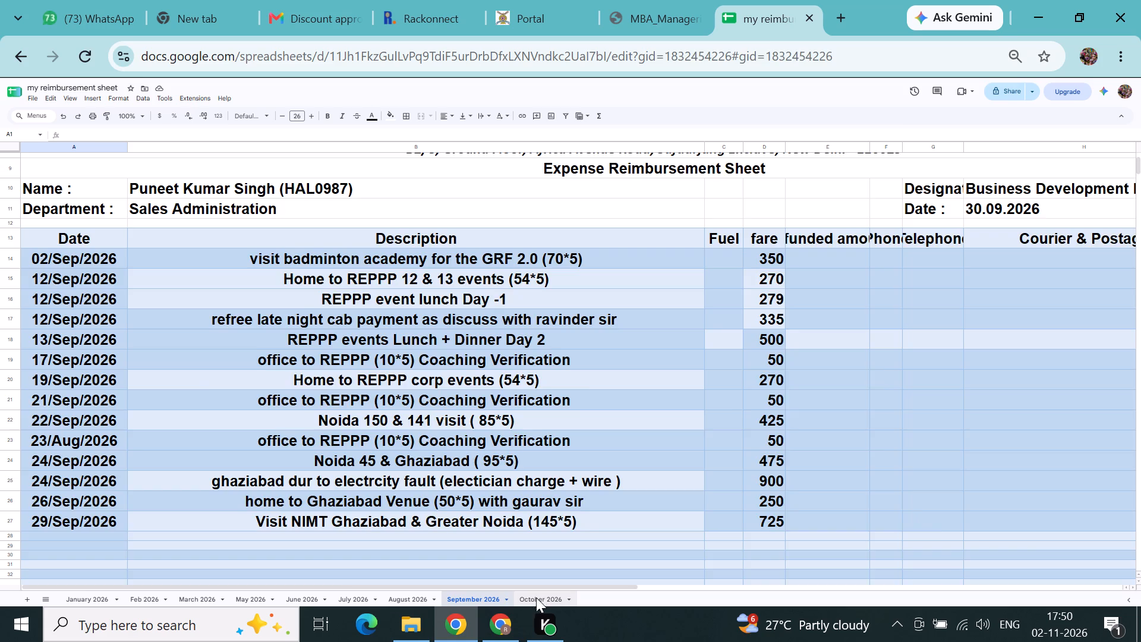
{"action": "double_click", "coordinate": [75, 275]}
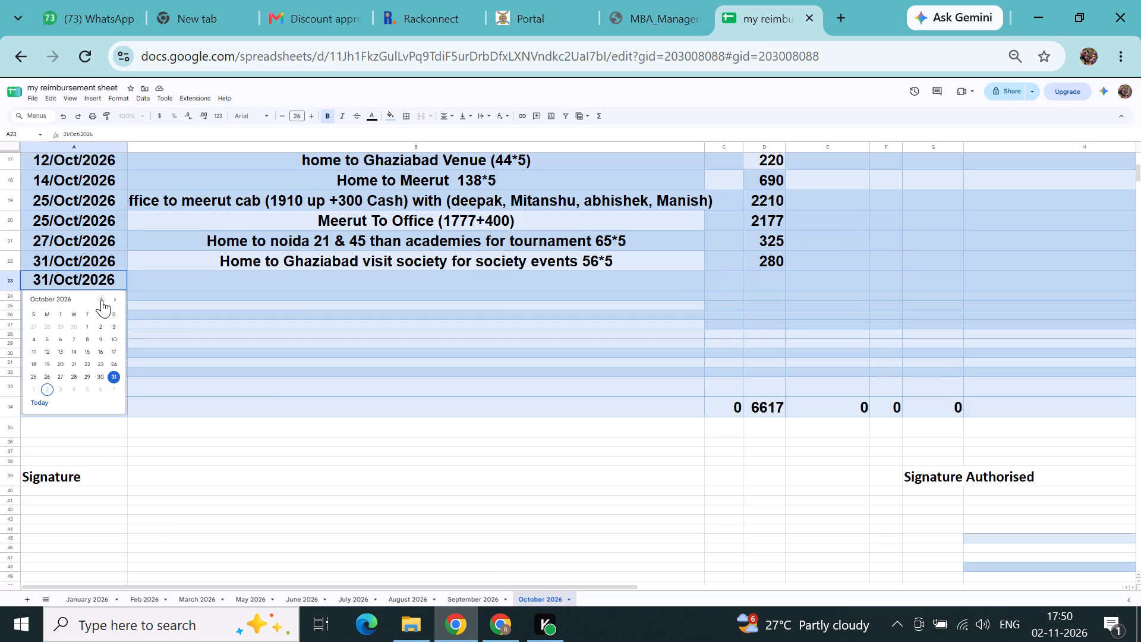
{"action": "left_click", "coordinate": [102, 300]}
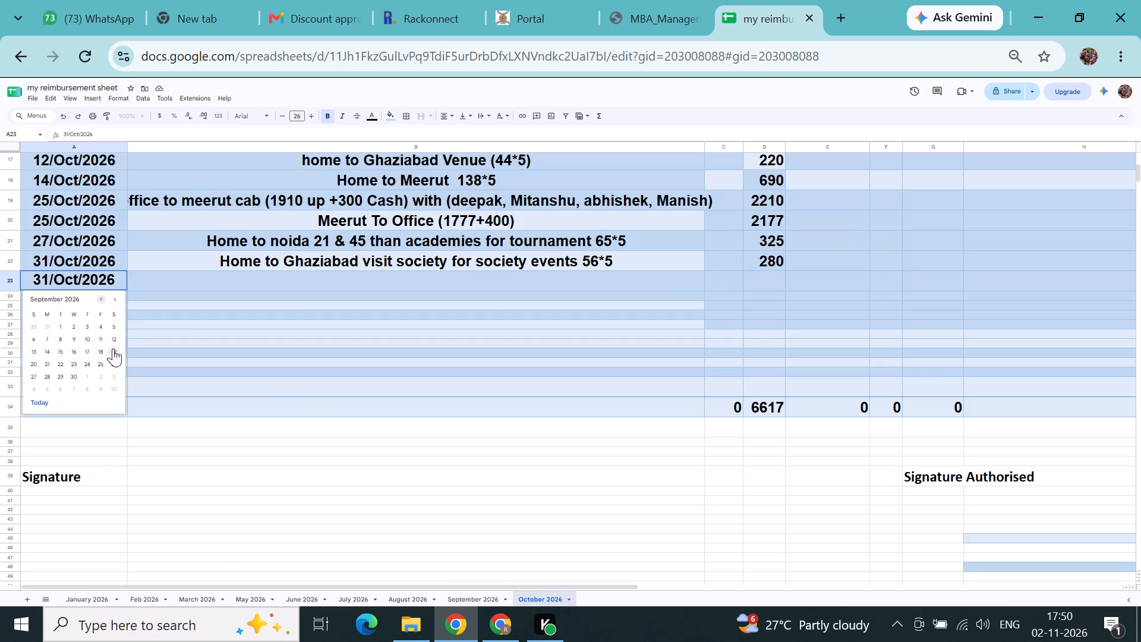
{"action": "left_click", "coordinate": [113, 348]}
Enter "Home to REPPP 54*5" as the description of the 19/Sep/2026 trip in row 23.
{"action": "left_click", "coordinate": [194, 278]}
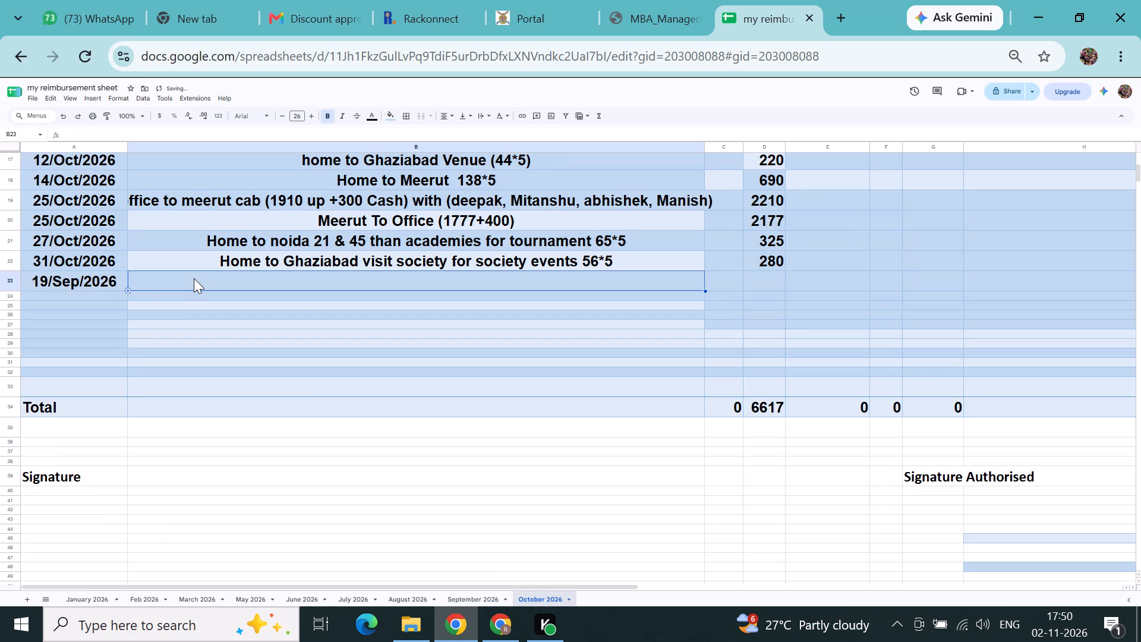
{"action": "type", "text": "Home to reepp"}
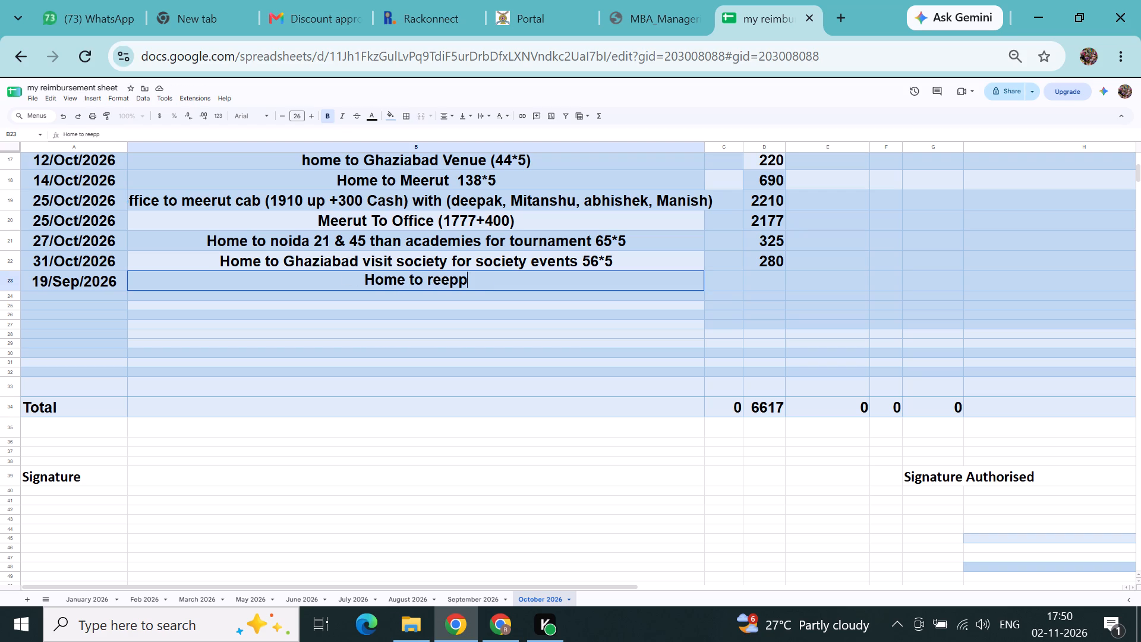
{"action": "key", "text": "BackSpace"}
{"action": "key", "text": "BackSpace"}
{"action": "key", "text": "BackSpace"}
{"action": "type", "text": "pp"}
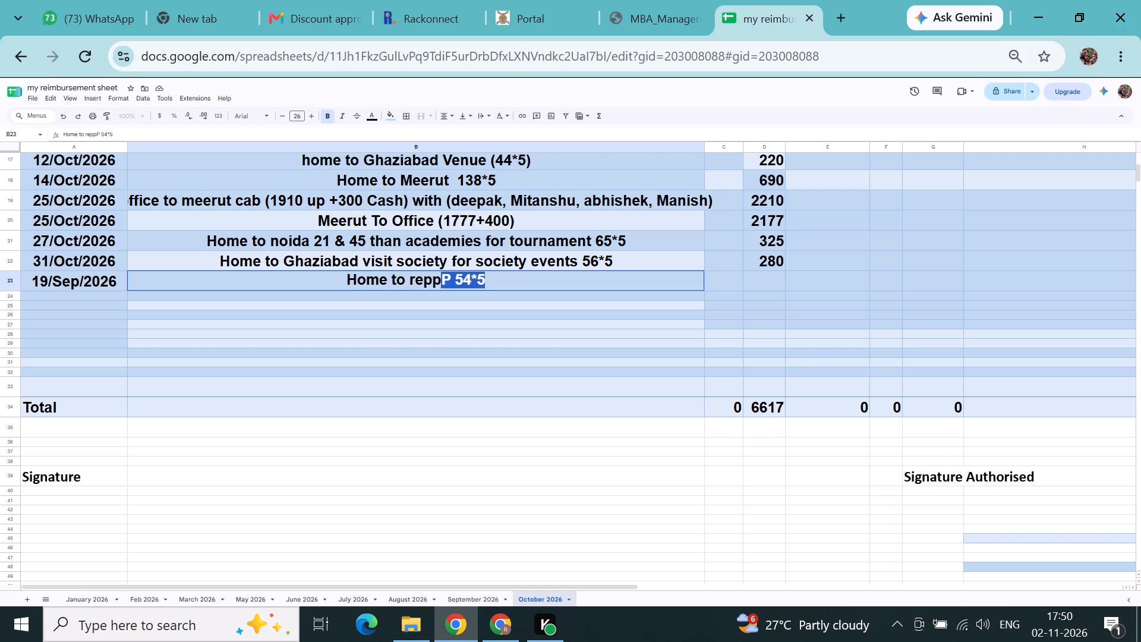
{"action": "key", "text": "BackSpace"}
{"action": "key", "text": "BackSpace"}
{"action": "key", "text": "BackSpace"}
{"action": "key", "text": "BackSpace"}
{"action": "key", "text": "BackSpace"}
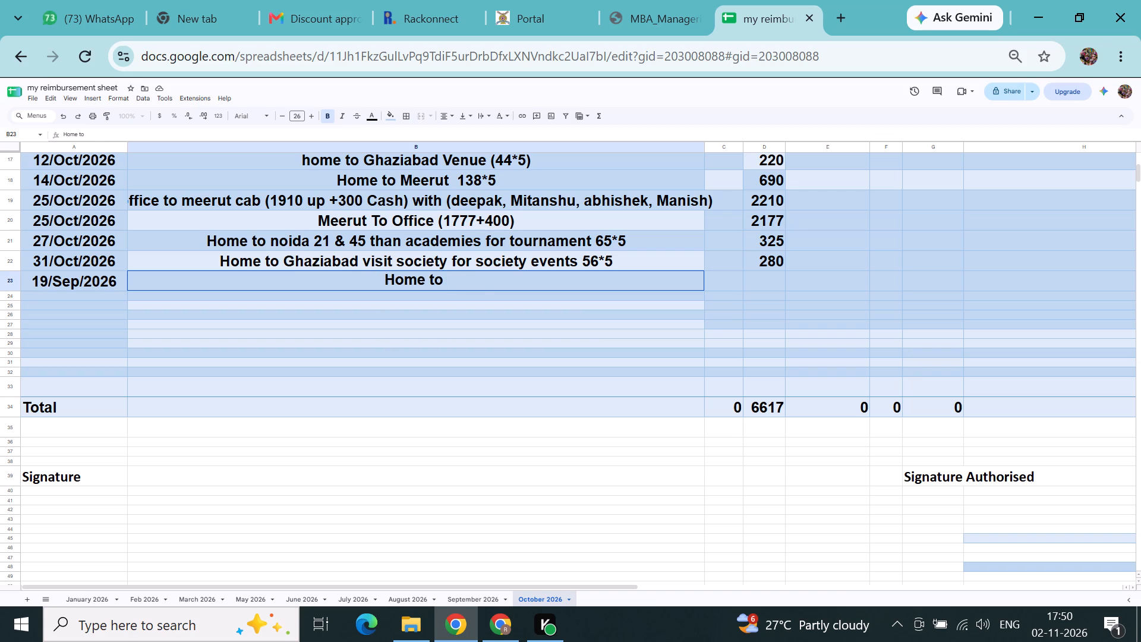
{"action": "type", "text": "Repp"}
{"action": "key", "text": "BackSpace"}
{"action": "key", "text": "BackSpace"}
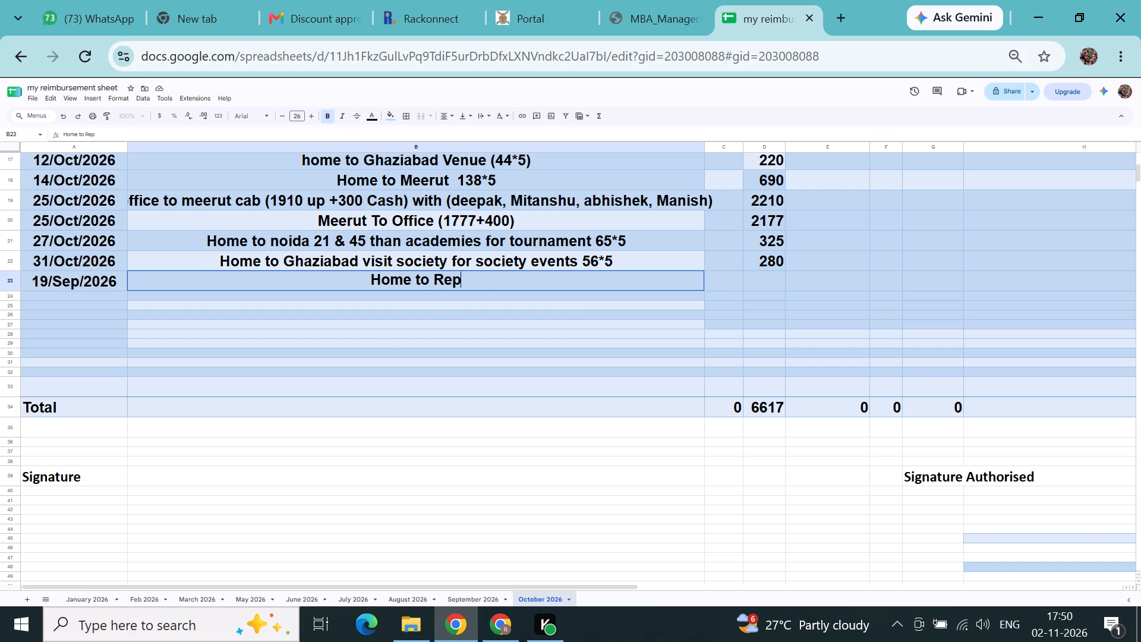
{"action": "key", "text": "BackSpace"}
{"action": "type", "text": "PP"}
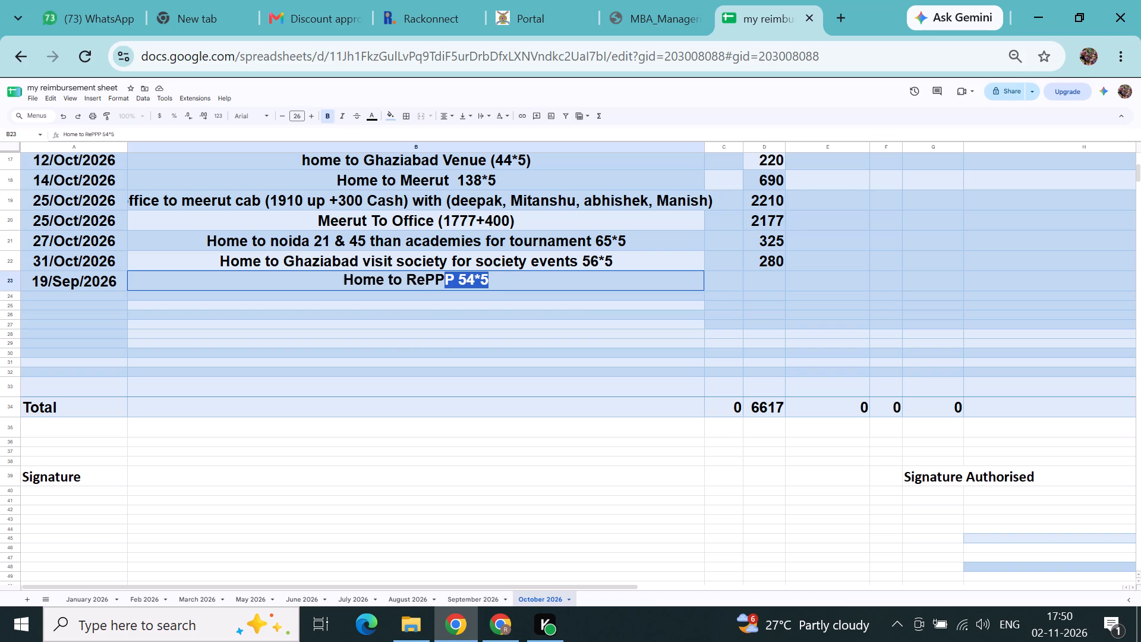
{"action": "key", "text": "BackSpace"}
{"action": "key", "text": "BackSpace"}
{"action": "key", "text": "BackSpace"}
{"action": "key", "text": "BackSpace"}
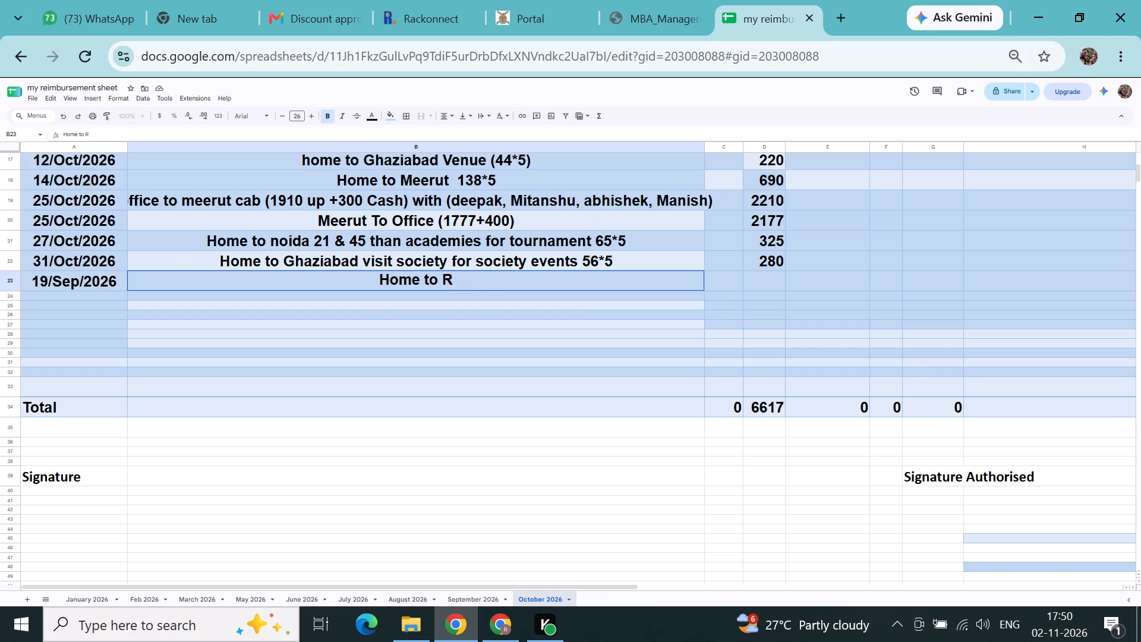
{"action": "type", "text": "EPPP"}
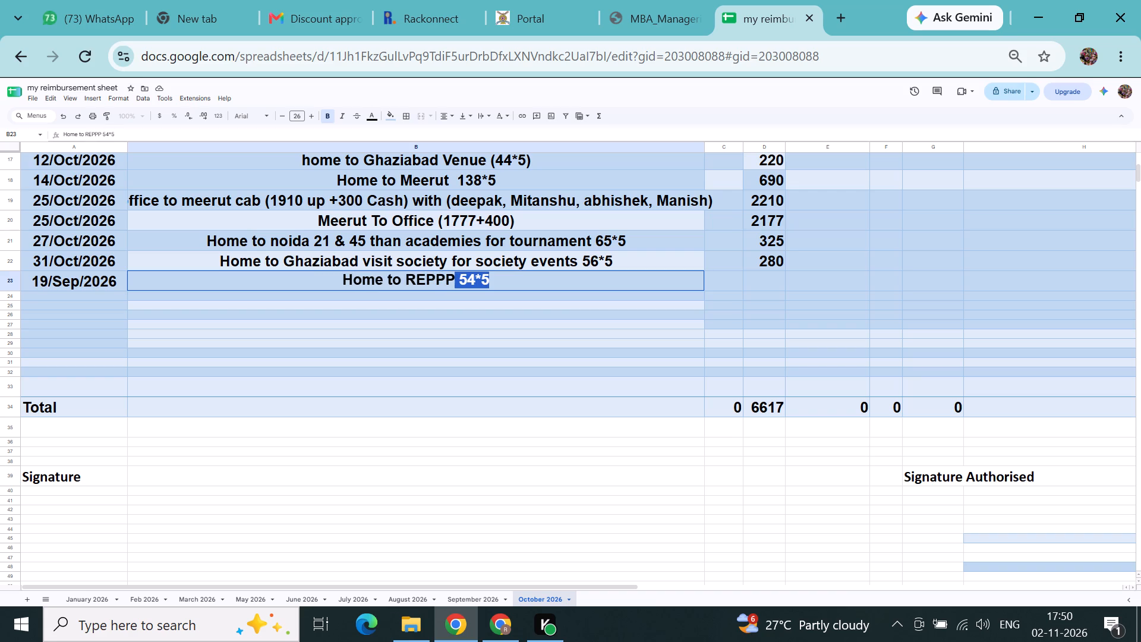
{"action": "key", "text": "space"}
{"action": "key", "text": "5"}
{"action": "key", "text": "Right"}
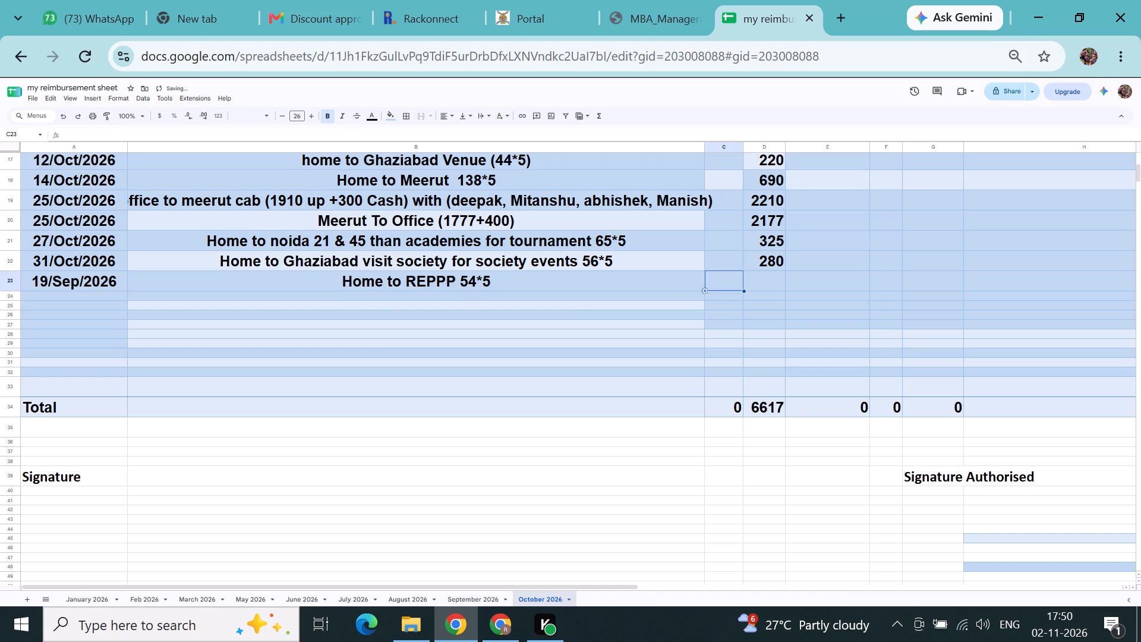
Set the fare of the 19/Sep/2026 trip in row 23 to 270.
{"action": "key", "text": "Right"}
{"action": "type", "text": "270"}
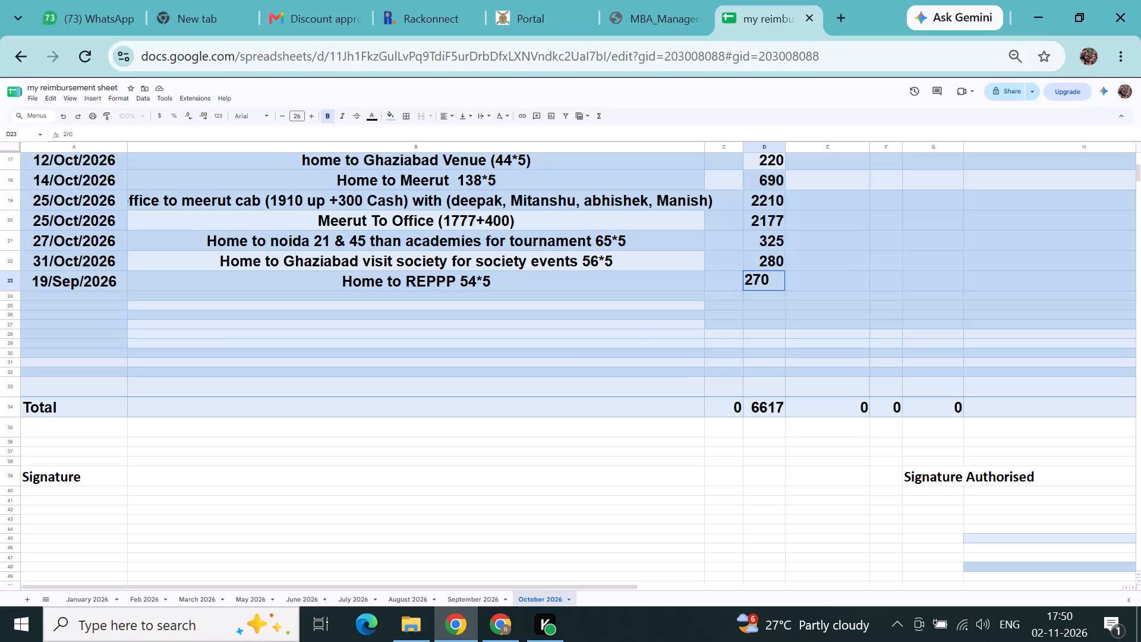
{"action": "key", "text": "Down"}
{"action": "key", "text": "Left"}
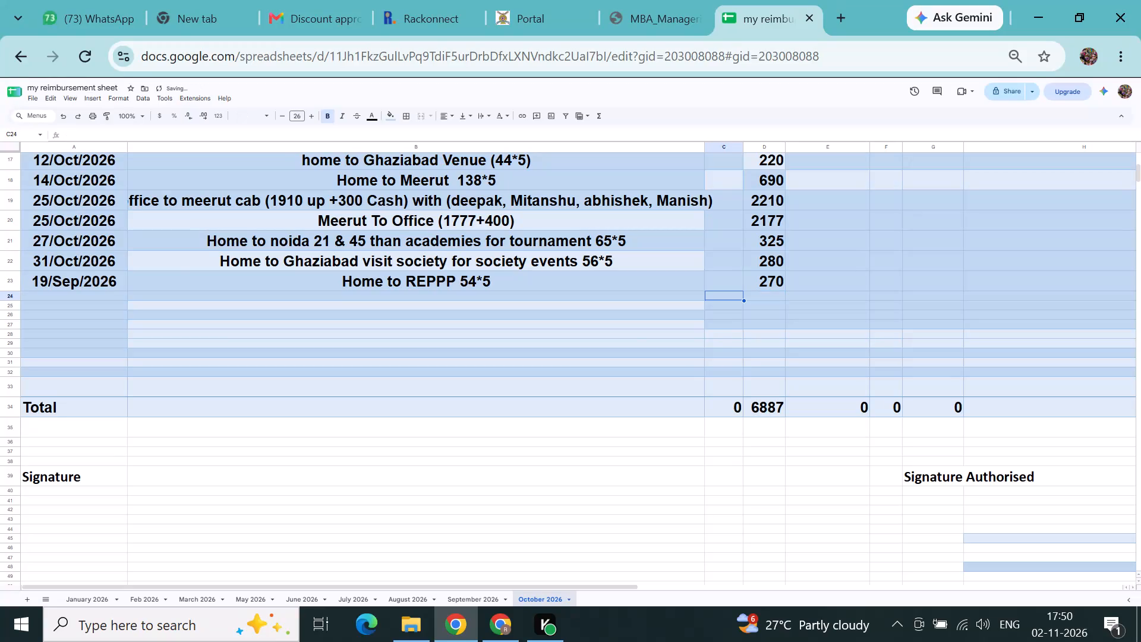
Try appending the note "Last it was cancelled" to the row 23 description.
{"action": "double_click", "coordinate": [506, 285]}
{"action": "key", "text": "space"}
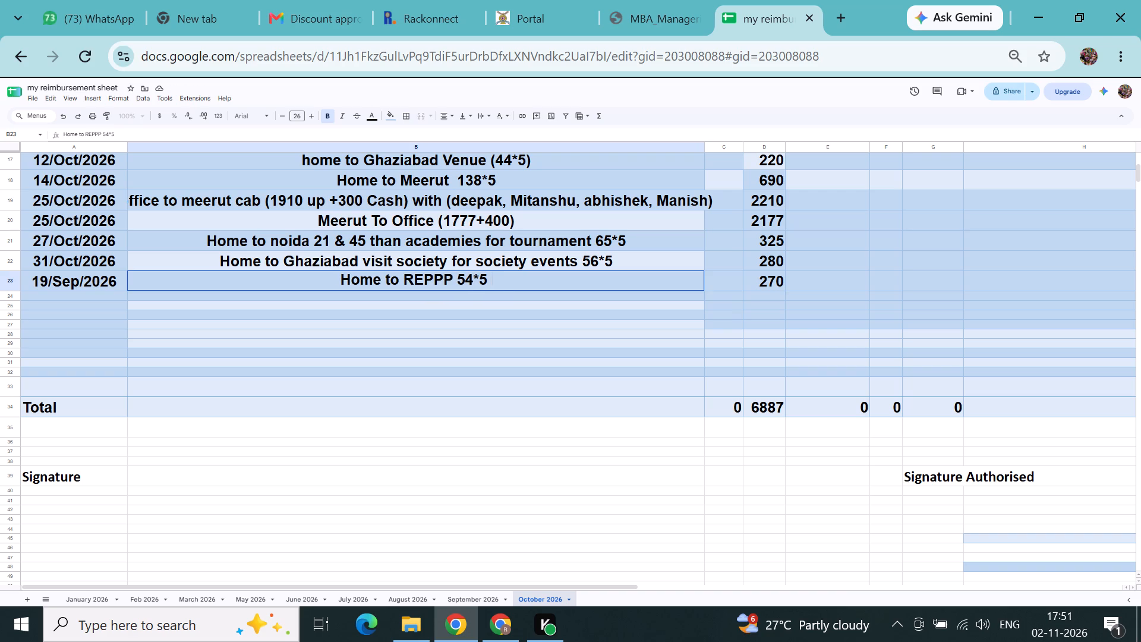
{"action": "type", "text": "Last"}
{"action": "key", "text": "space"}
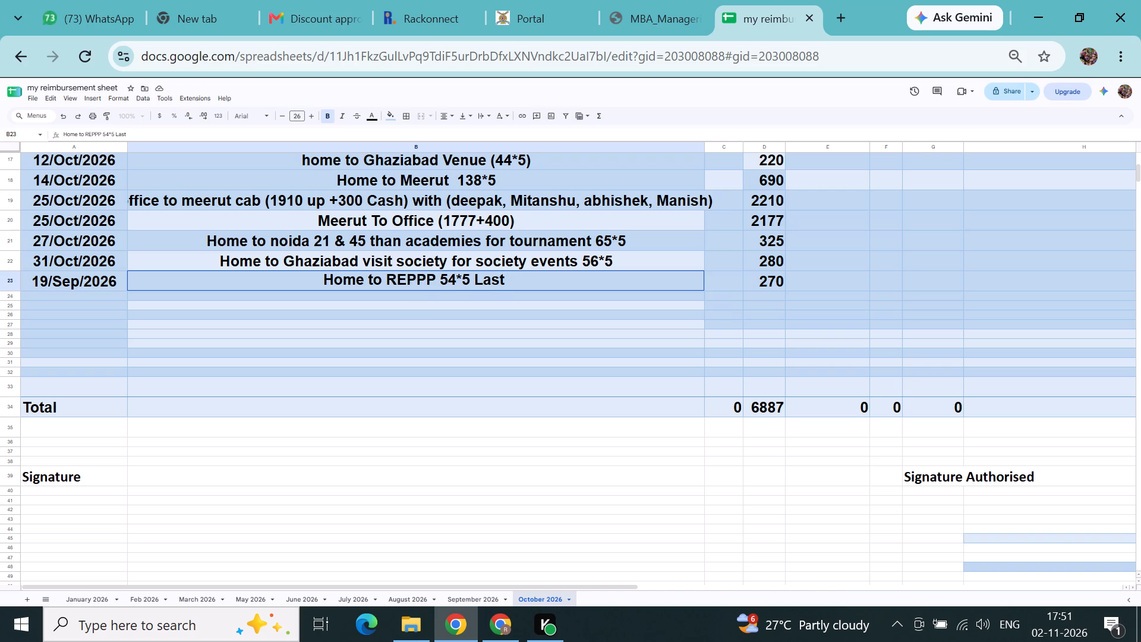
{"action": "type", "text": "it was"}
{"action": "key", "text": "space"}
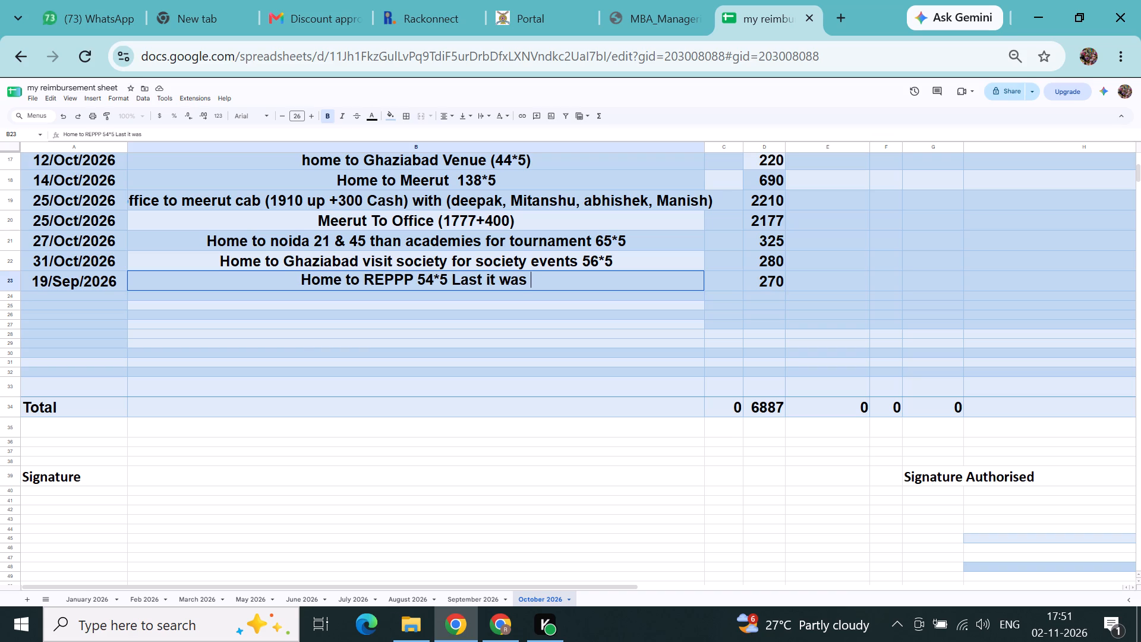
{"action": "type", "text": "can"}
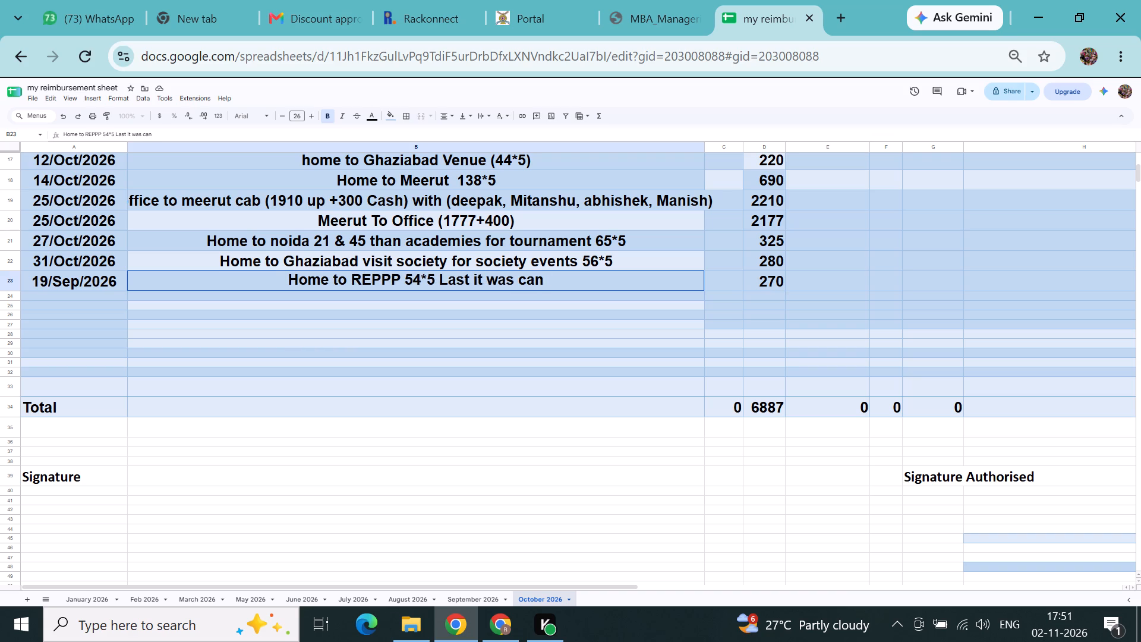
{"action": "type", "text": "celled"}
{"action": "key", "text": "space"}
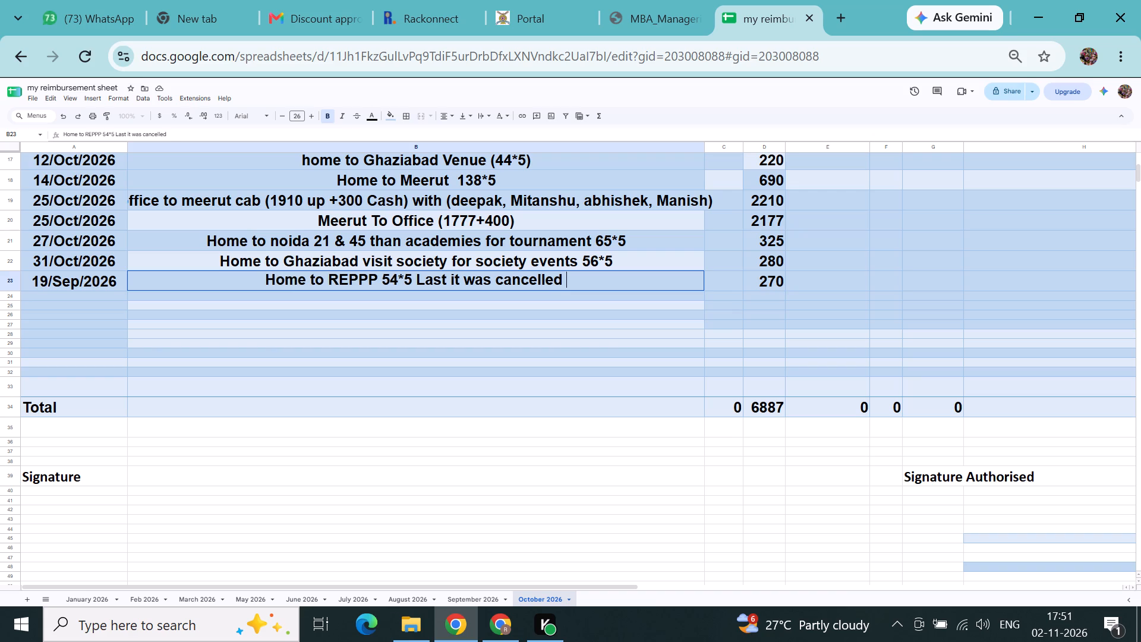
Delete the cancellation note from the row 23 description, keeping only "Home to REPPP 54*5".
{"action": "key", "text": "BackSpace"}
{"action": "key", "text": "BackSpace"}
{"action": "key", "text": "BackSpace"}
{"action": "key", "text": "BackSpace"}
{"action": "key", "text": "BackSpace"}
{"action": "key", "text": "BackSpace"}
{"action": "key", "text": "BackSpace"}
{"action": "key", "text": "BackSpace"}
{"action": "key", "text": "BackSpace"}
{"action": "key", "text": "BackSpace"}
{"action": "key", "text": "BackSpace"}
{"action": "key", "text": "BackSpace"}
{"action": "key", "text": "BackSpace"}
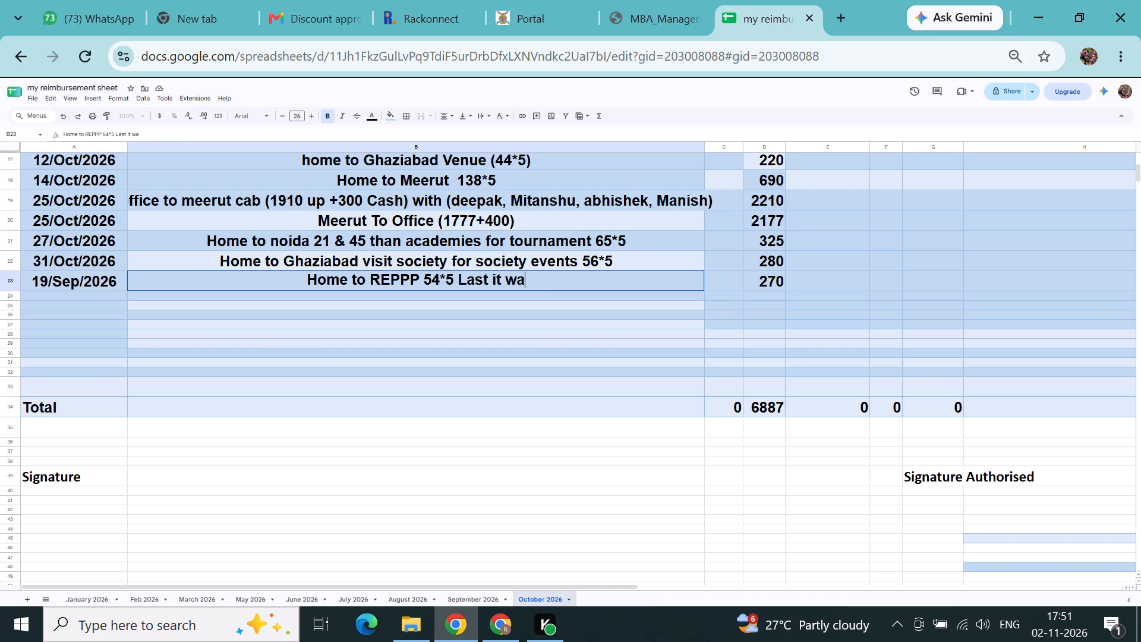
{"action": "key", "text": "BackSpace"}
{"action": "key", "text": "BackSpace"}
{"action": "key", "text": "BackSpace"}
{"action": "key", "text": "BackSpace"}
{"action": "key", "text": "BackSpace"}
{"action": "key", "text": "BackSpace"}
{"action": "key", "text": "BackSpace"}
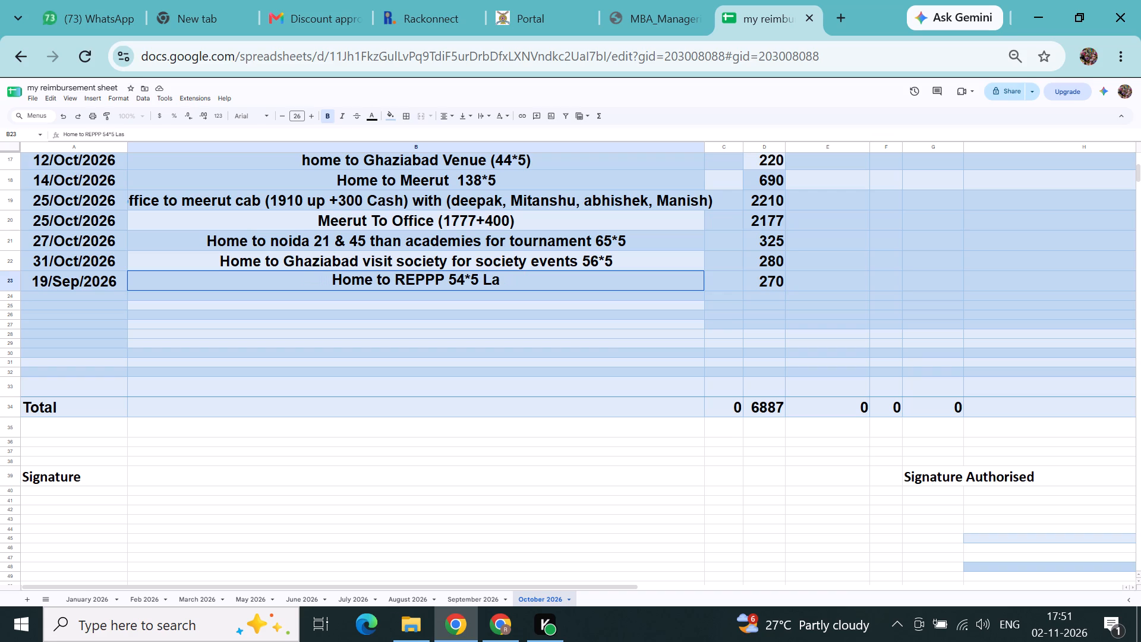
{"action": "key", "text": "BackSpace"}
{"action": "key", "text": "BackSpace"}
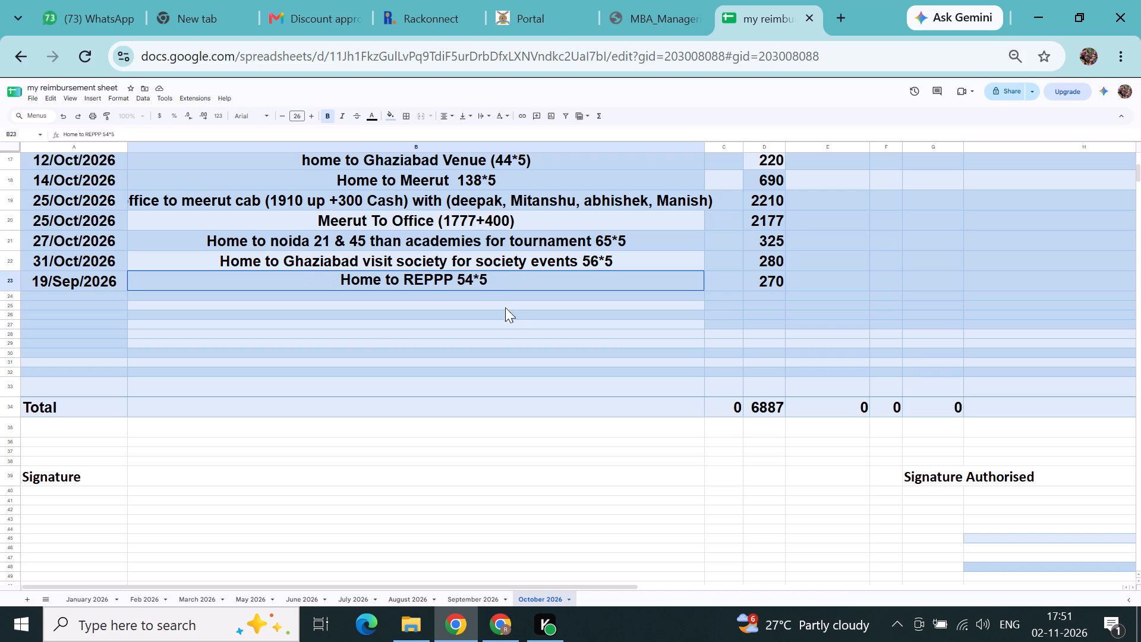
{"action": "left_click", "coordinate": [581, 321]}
Review the October trip entries, checking the fares of the two 25/Oct/2026 Meerut trips in rows 19 and 20.
{"action": "scroll", "coordinate": [714, 392], "scroll_direction": "up", "scroll_amount": 1}
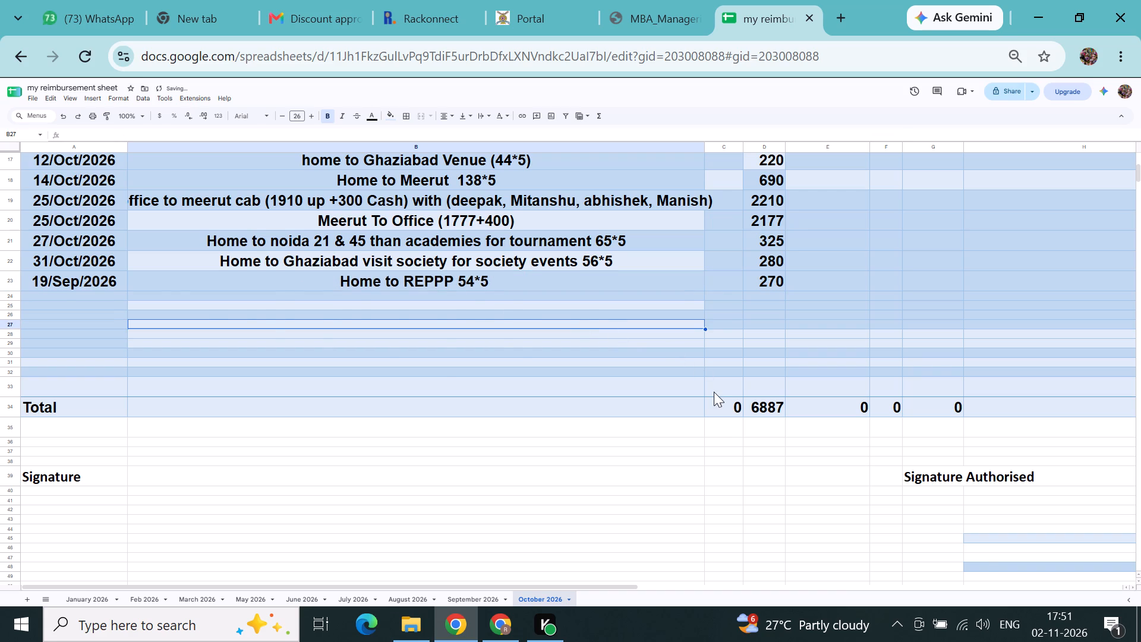
{"action": "scroll", "coordinate": [714, 392], "scroll_direction": "up", "scroll_amount": 2}
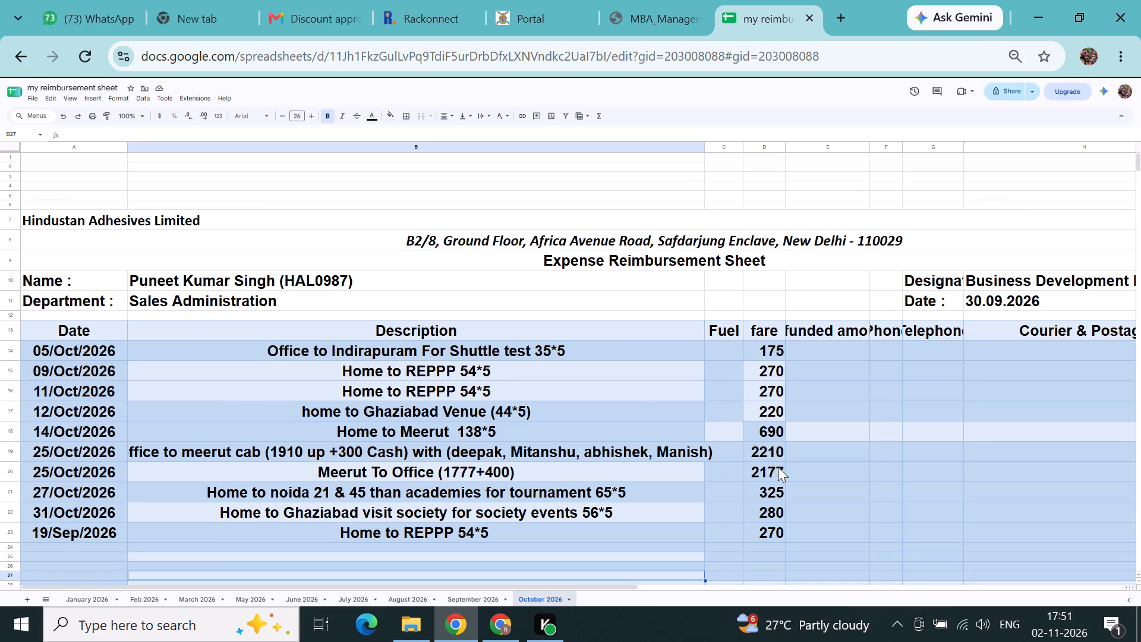
{"action": "left_click", "coordinate": [771, 452]}
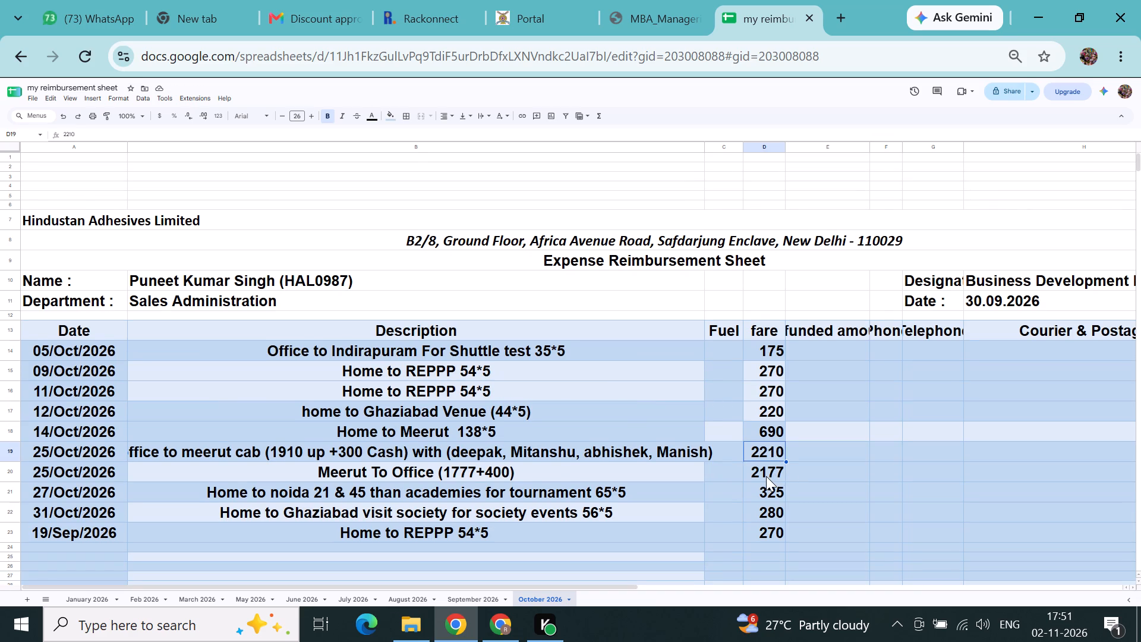
{"action": "left_click", "coordinate": [766, 476]}
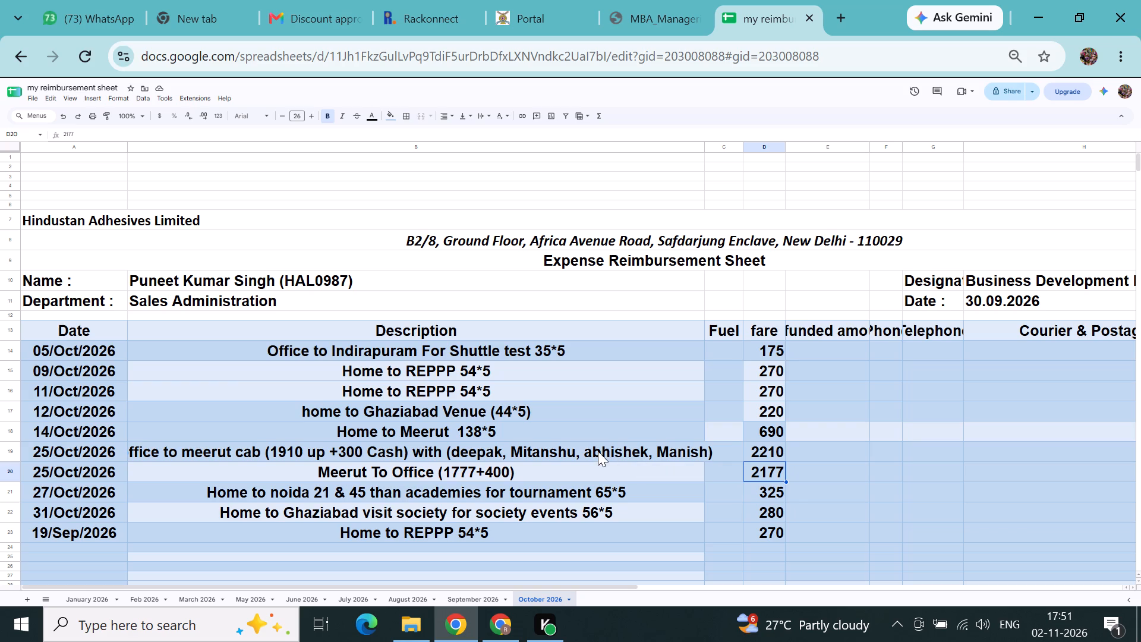
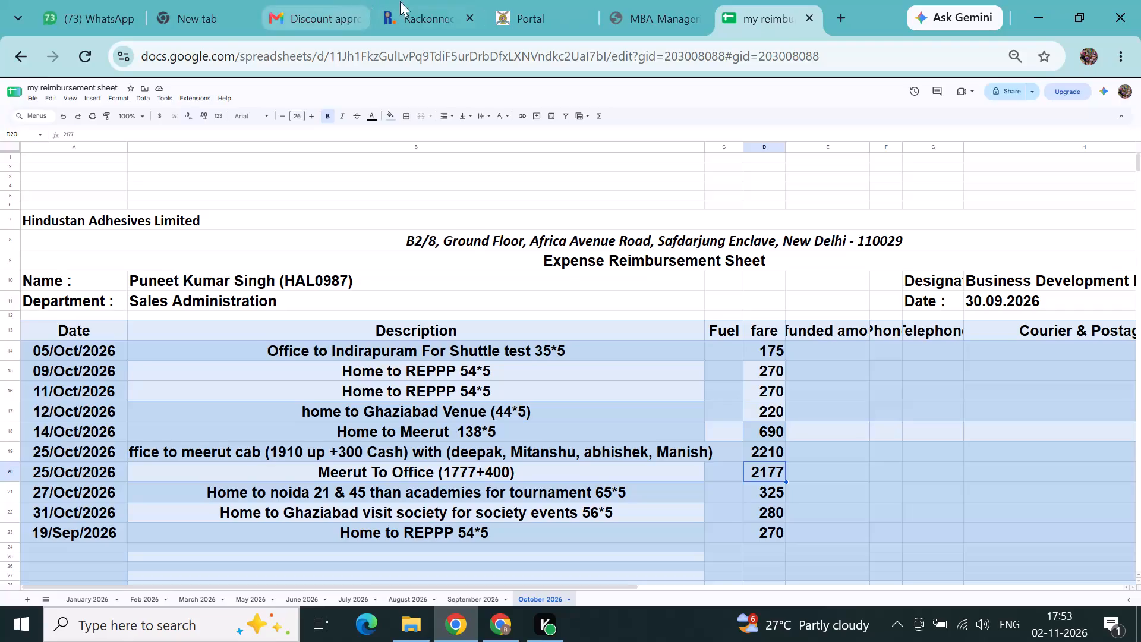
Switch from the reimbursement sheet to the Rackonnect Pay & Play past bookings page.
{"action": "left_click", "coordinate": [410, 5]}
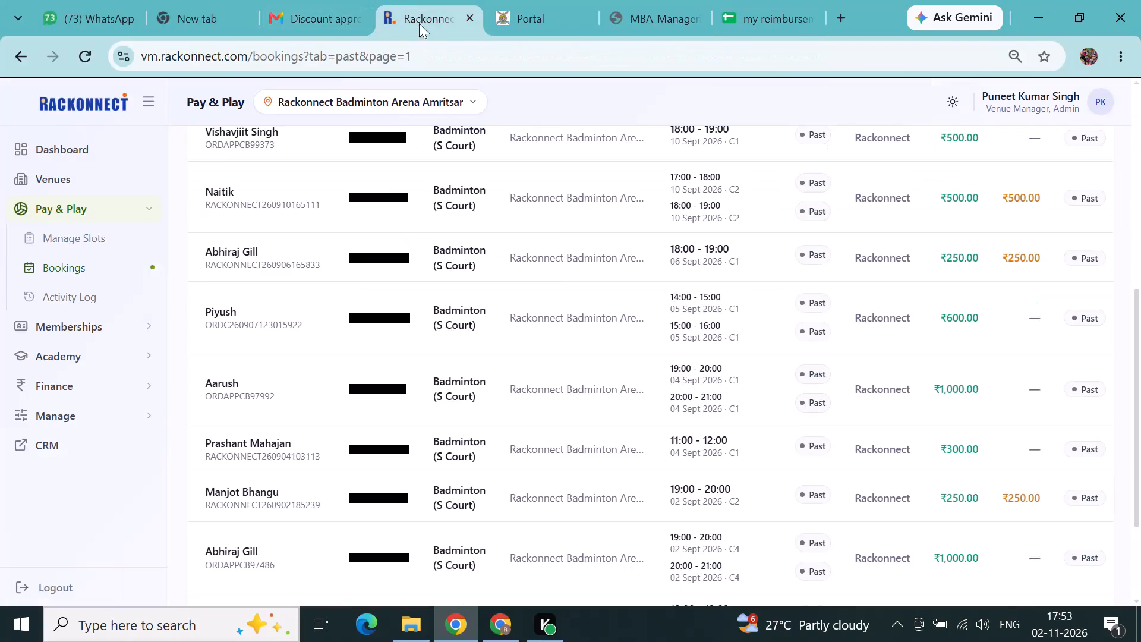